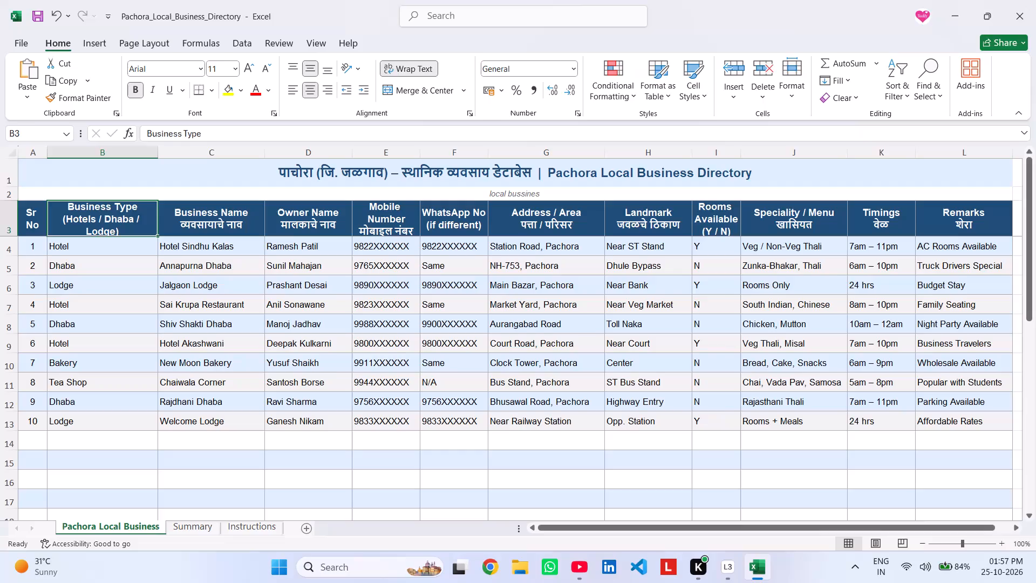
Start a new directory entry in row 14 with Sr No 11 and business type Hotel.
{"action": "left_click", "coordinate": [31, 448]}
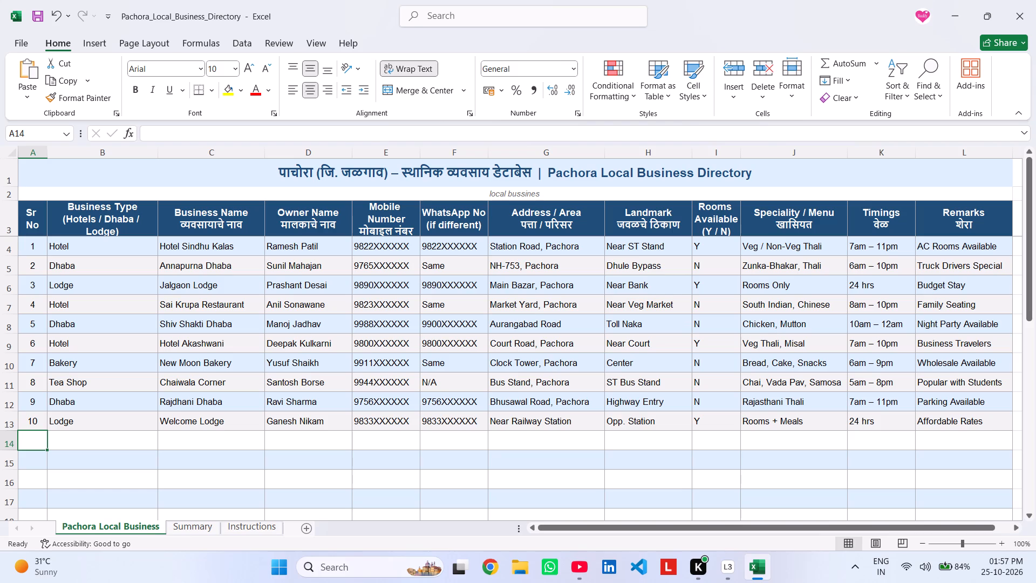
{"action": "left_click", "coordinate": [38, 439]}
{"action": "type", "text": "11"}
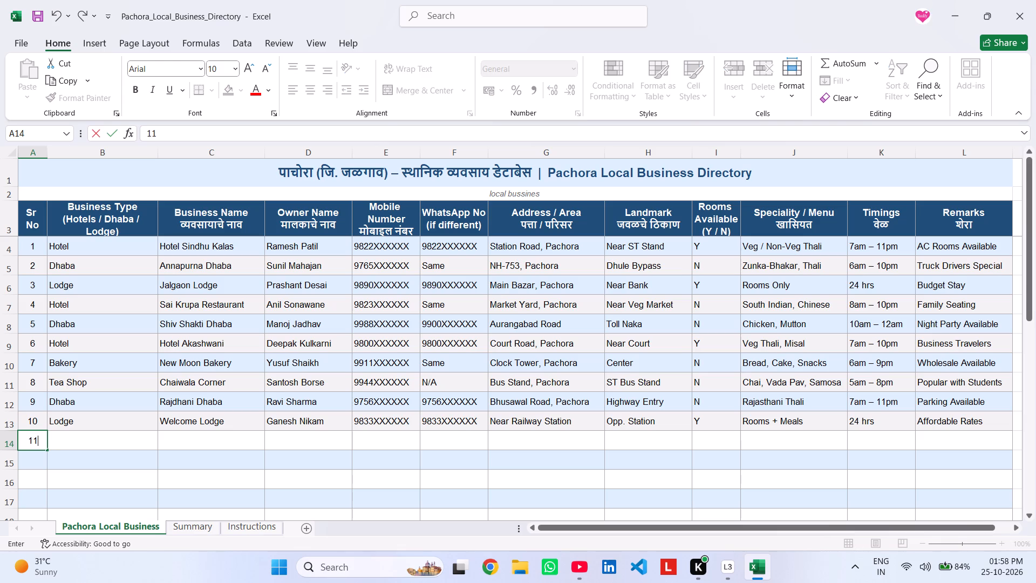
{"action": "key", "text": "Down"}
{"action": "left_click", "coordinate": [68, 448]}
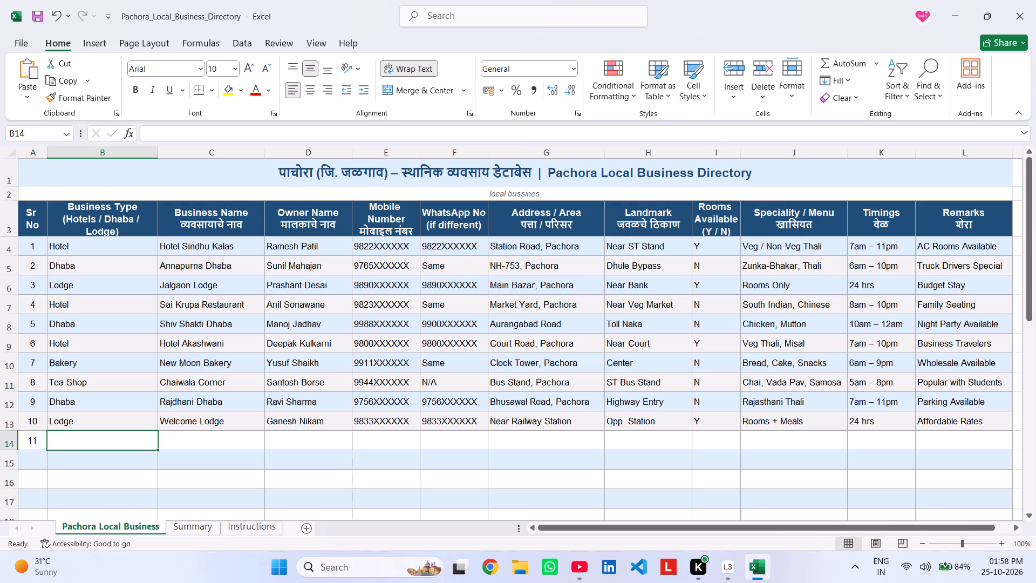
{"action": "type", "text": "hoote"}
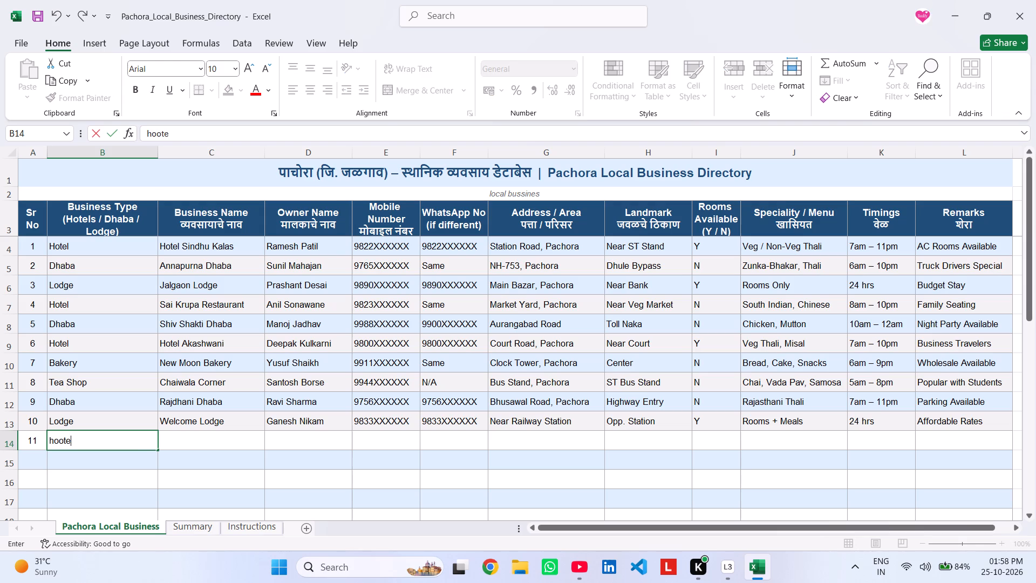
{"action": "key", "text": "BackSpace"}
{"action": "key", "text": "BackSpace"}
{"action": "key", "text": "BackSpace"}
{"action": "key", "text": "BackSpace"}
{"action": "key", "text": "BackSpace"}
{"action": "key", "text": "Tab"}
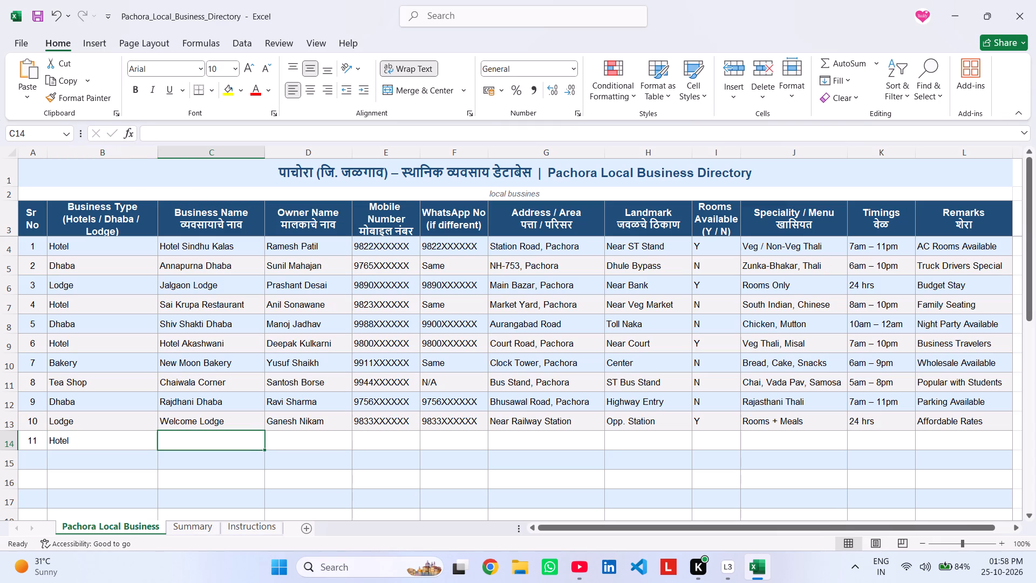
Enter "hotel shiram" as entry 11's business name and fill in the owner's name.
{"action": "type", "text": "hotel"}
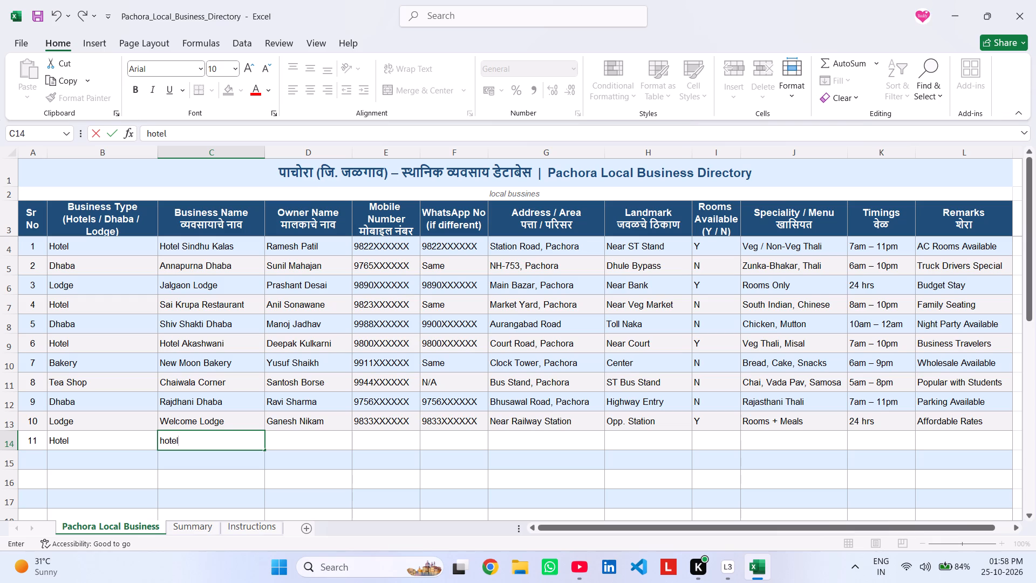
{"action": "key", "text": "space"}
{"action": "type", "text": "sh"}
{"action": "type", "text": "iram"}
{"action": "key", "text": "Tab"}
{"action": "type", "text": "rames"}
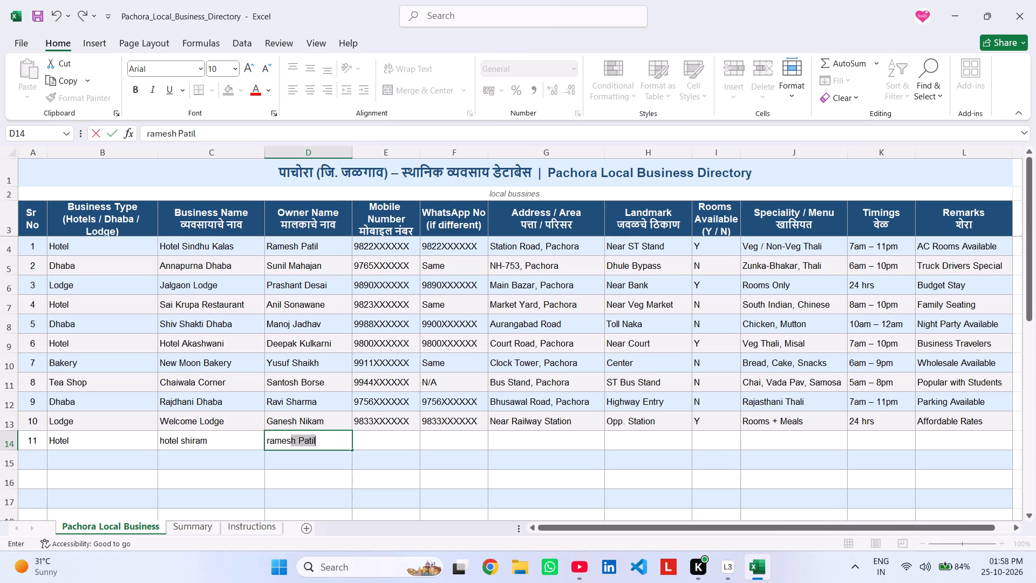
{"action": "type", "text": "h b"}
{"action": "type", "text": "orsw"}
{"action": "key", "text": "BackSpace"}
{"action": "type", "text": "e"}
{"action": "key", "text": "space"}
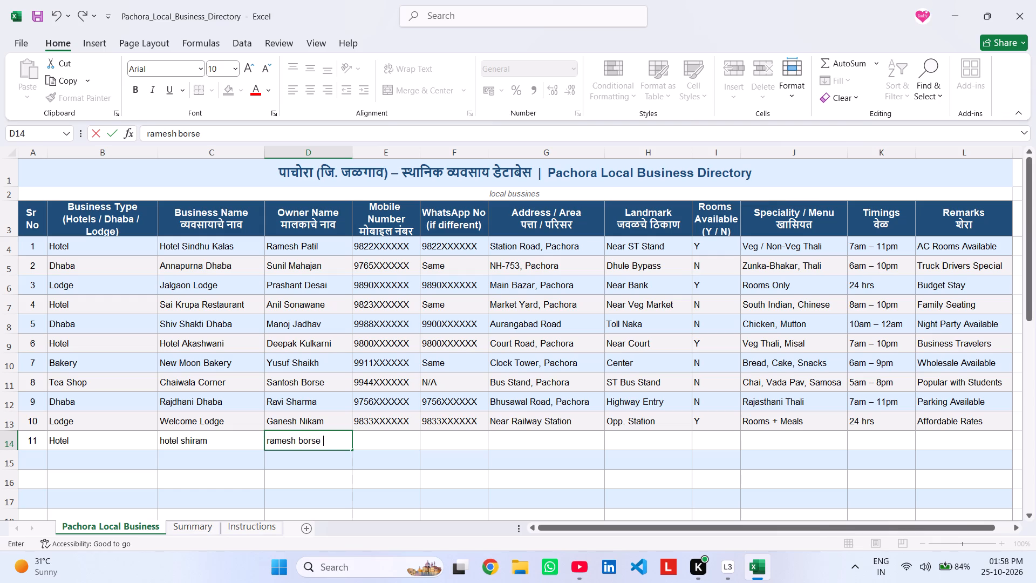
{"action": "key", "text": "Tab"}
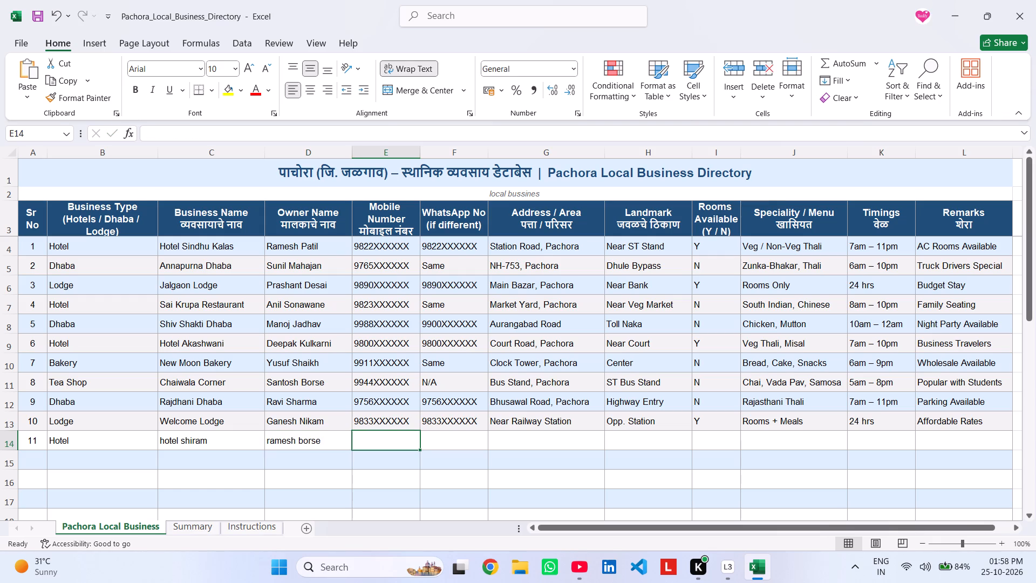
Fill in entry 11's mobile number in row 14 and set its WhatsApp number to "Same".
{"action": "left_click", "coordinate": [395, 446]}
{"action": "double_click", "coordinate": [395, 446]}
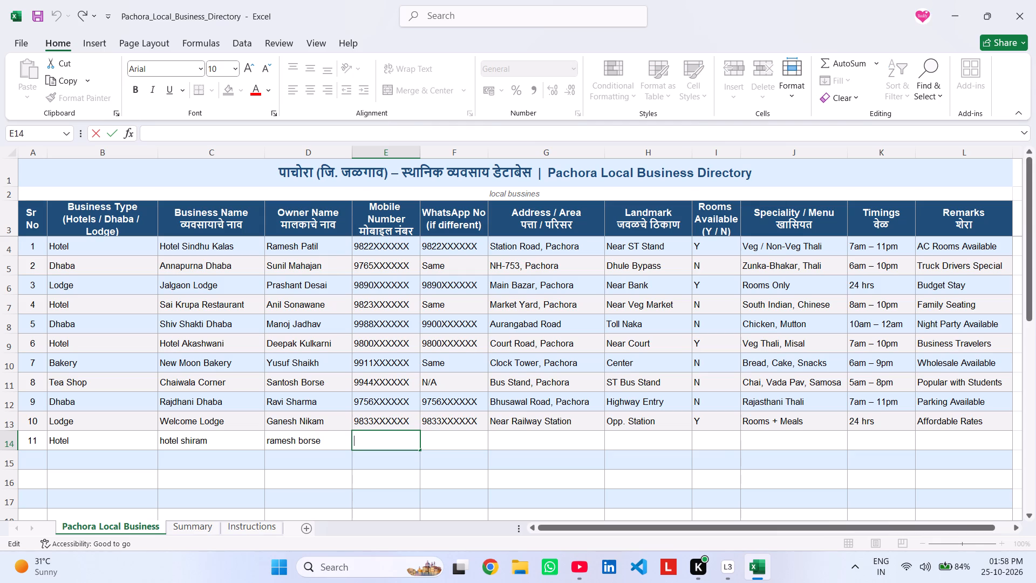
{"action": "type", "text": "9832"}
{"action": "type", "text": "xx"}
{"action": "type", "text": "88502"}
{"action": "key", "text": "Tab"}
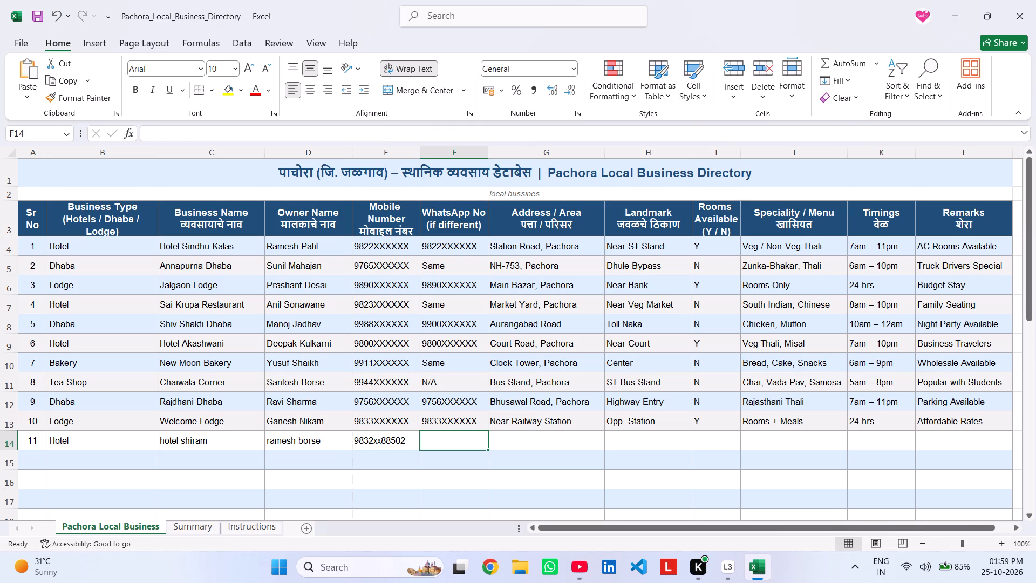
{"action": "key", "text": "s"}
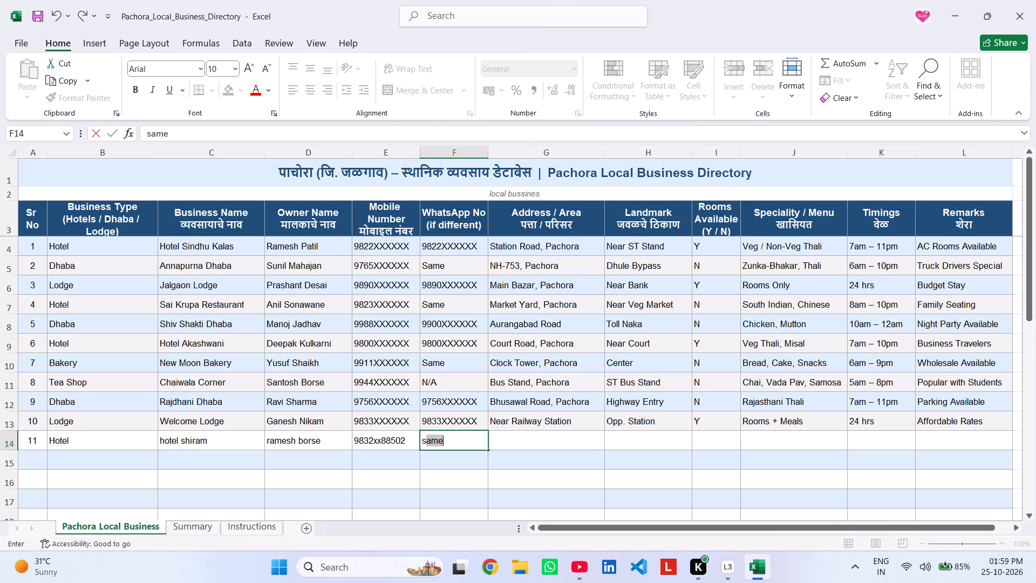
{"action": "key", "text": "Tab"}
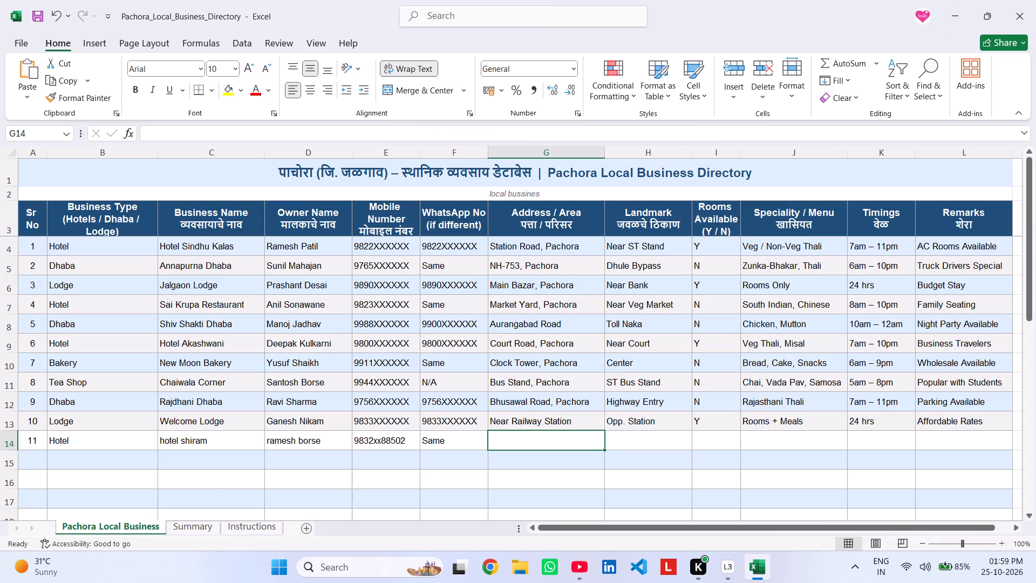
Enter "nandgaon road" as the address/area of entry 11.
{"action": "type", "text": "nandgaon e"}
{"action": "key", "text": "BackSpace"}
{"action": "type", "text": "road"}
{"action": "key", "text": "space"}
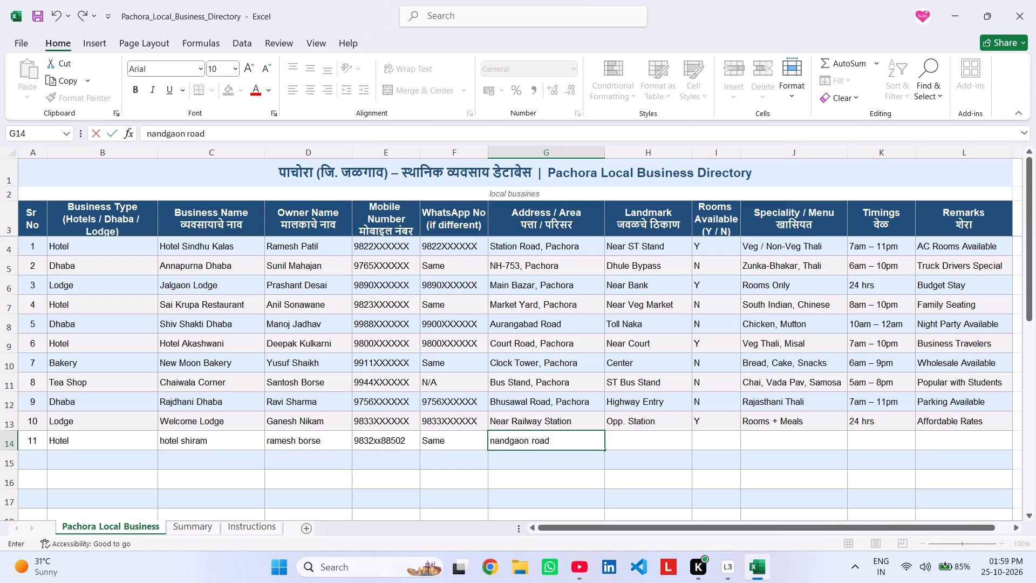
Fill entry 11's landmark with "pachora", rooms available with "n", and speciality with "veg thali".
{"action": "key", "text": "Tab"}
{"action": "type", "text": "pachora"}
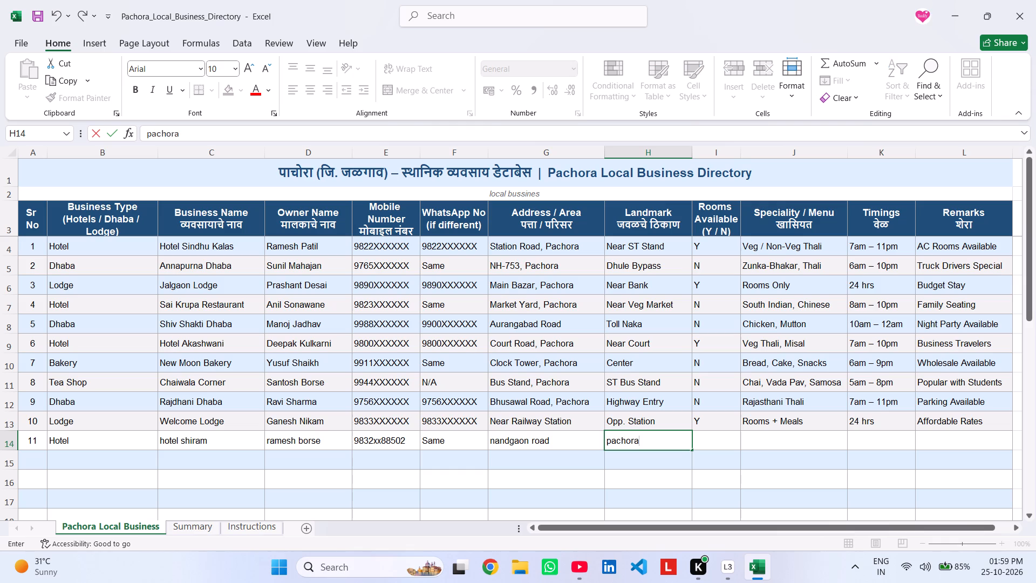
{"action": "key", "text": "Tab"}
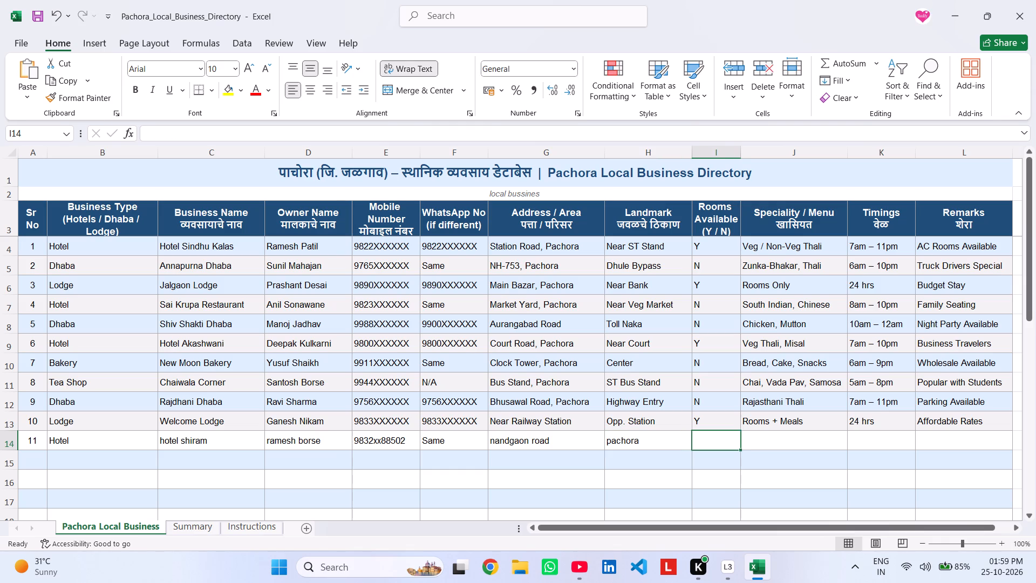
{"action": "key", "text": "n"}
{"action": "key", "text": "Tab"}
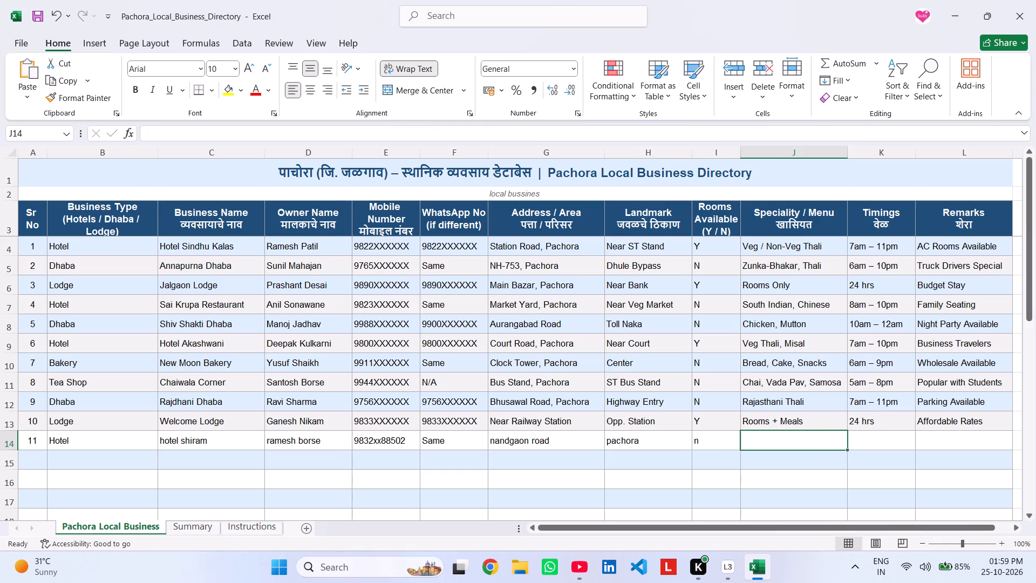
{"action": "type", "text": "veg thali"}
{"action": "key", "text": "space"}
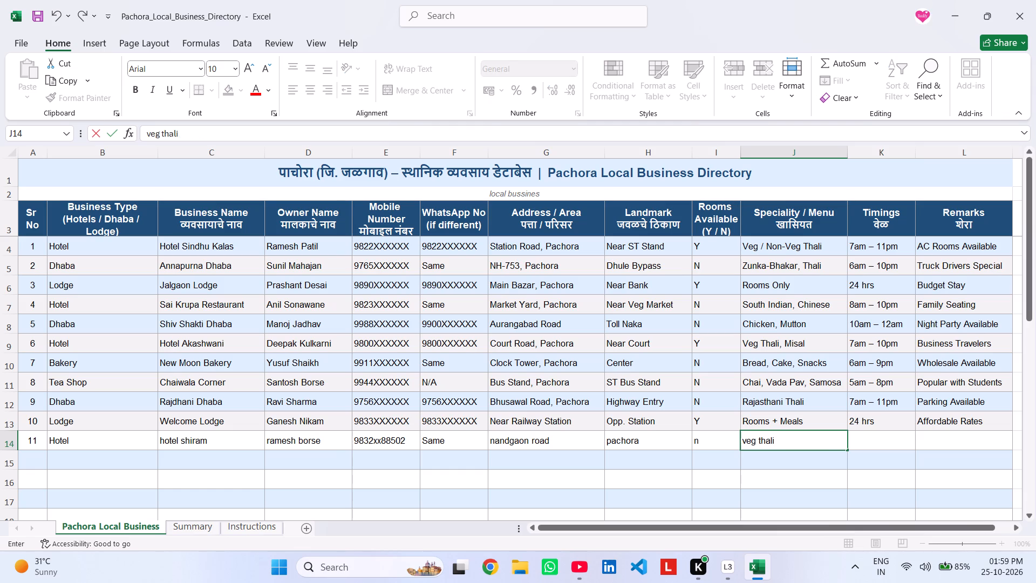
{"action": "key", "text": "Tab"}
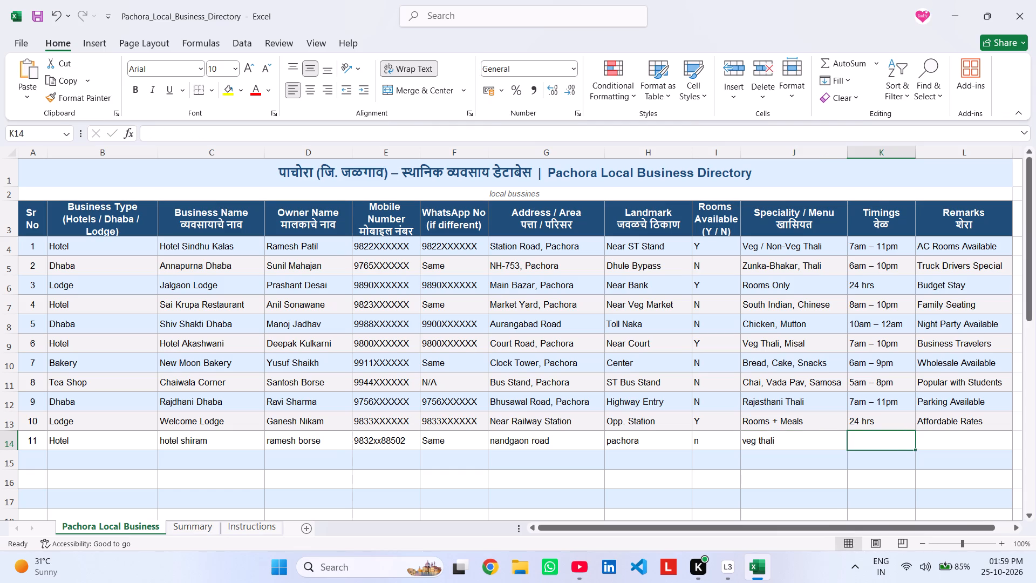
Enter "6am - 11pm" as the timings for entry 11.
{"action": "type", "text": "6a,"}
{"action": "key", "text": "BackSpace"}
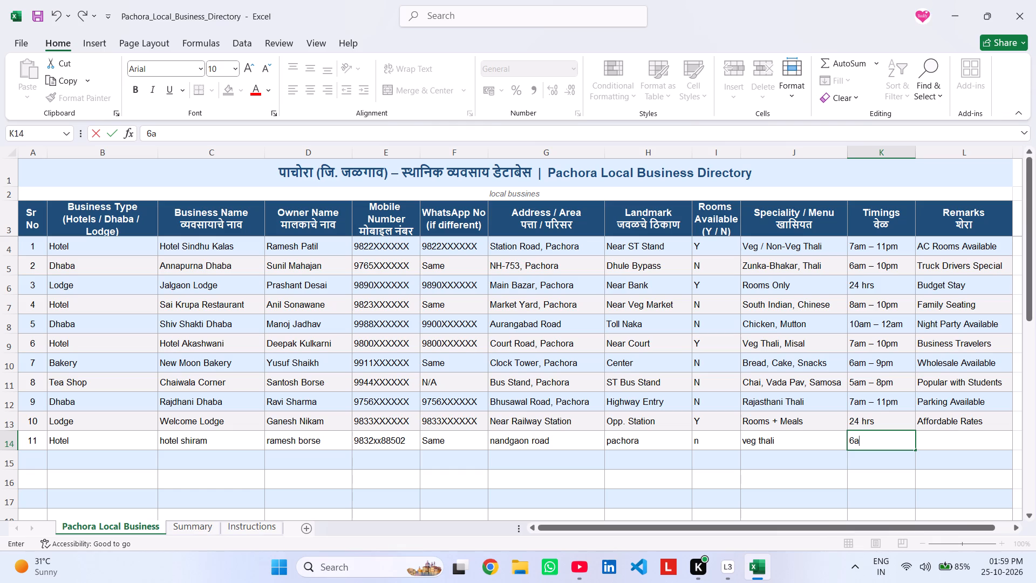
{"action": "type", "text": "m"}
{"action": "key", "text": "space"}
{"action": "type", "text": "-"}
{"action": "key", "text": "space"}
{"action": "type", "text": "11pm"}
Enter "best" in the Remarks column for entry 11.
{"action": "left_click", "coordinate": [956, 442]}
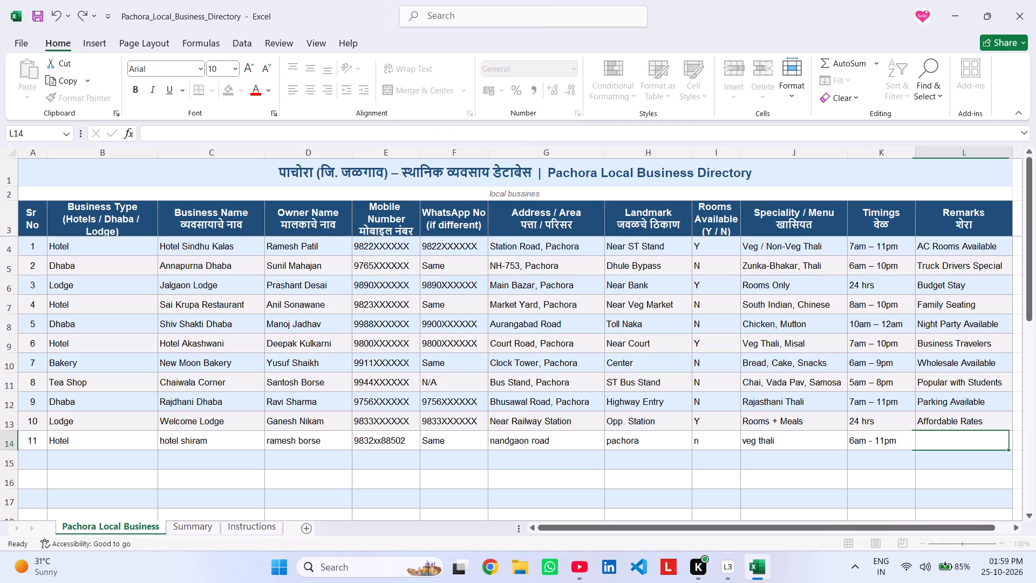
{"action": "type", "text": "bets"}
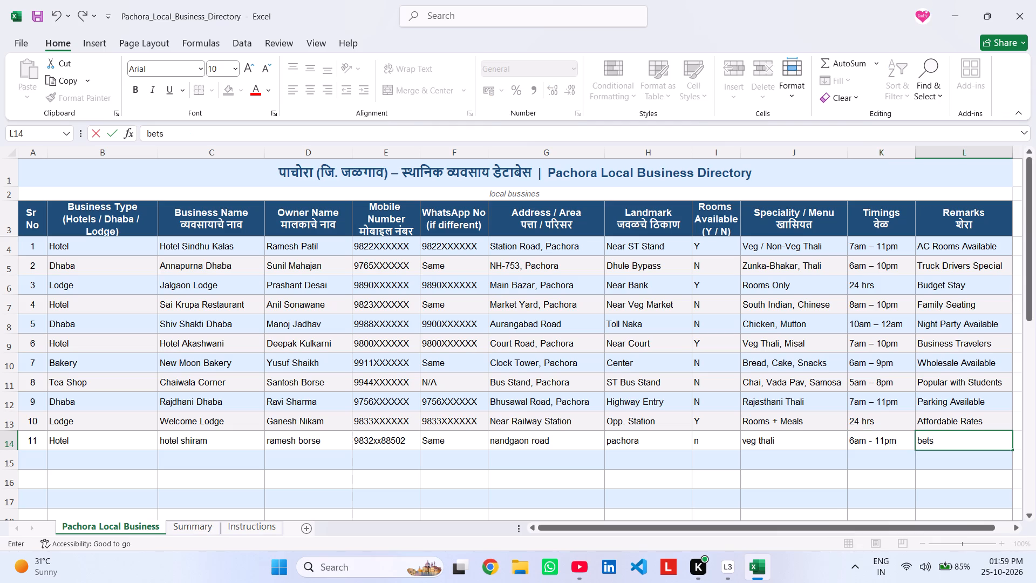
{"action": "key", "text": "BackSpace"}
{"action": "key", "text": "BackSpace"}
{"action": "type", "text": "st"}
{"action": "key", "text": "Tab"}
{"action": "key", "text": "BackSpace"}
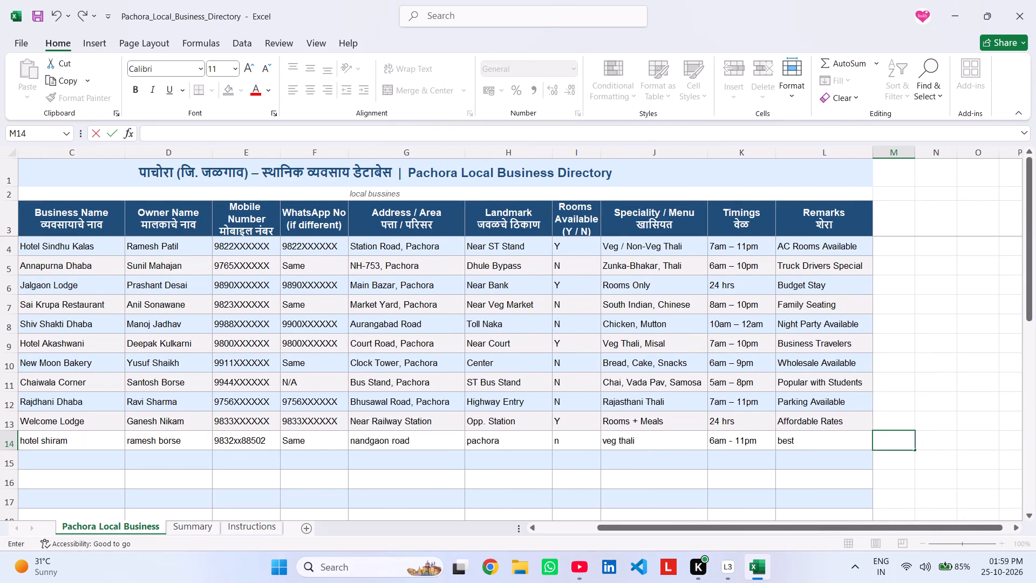
Start the next directory entry in row 15 with Sr No 12 and business type Dhaba.
{"action": "scroll", "coordinate": [404, 499], "scroll_direction": "right", "scroll_amount": 5}
{"action": "scroll", "coordinate": [423, 457], "scroll_direction": "left", "scroll_amount": 4}
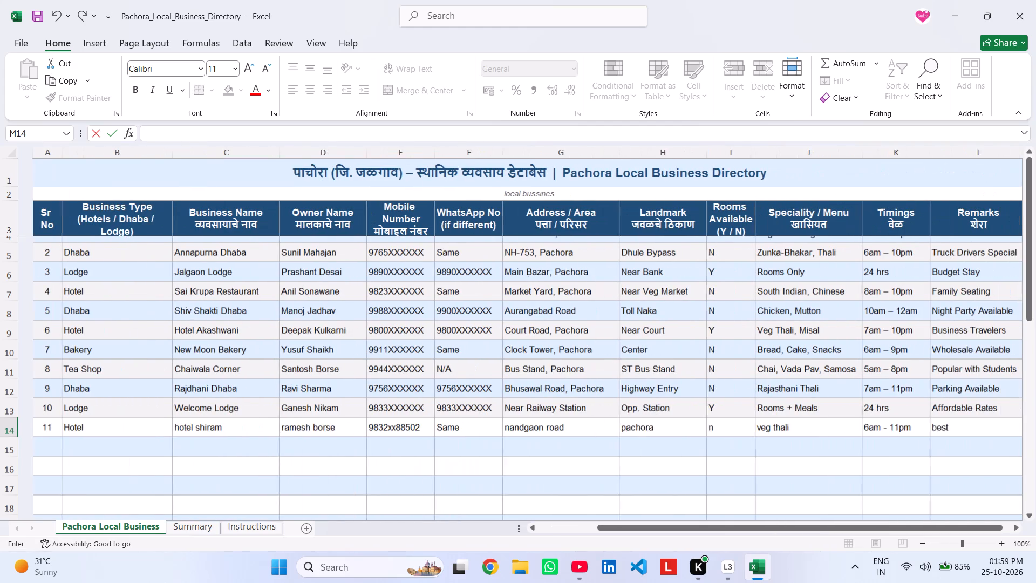
{"action": "left_click", "coordinate": [28, 451]}
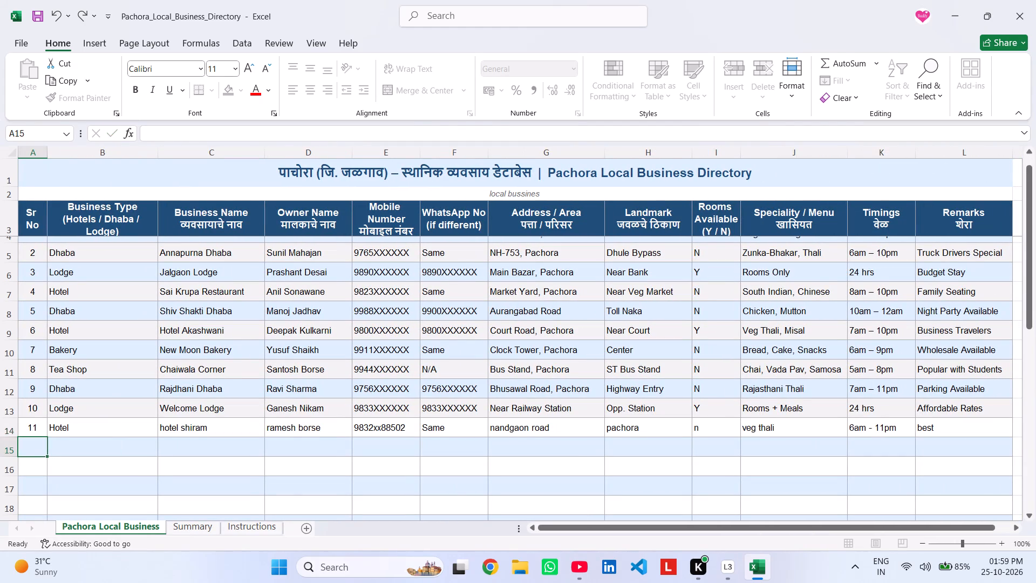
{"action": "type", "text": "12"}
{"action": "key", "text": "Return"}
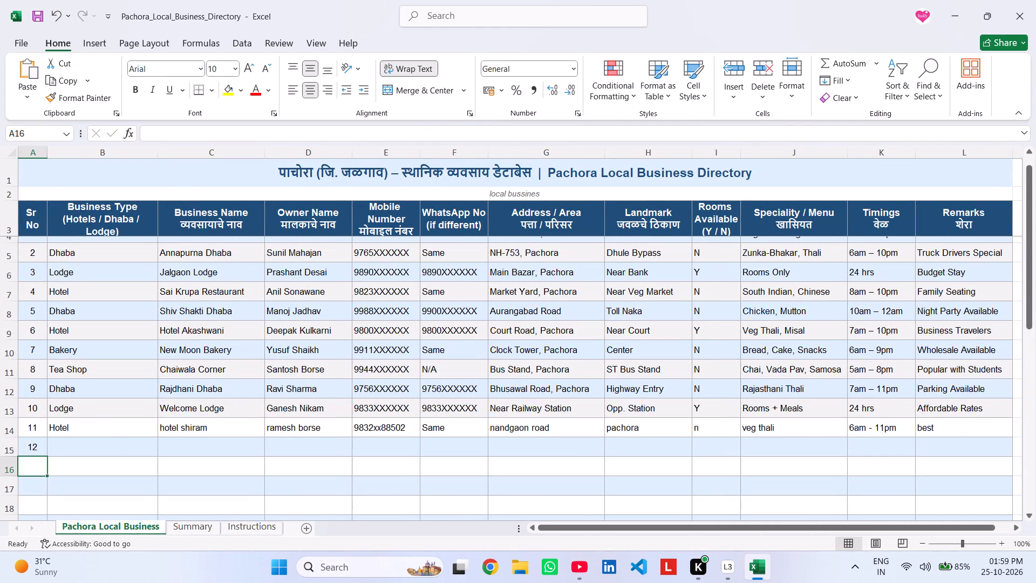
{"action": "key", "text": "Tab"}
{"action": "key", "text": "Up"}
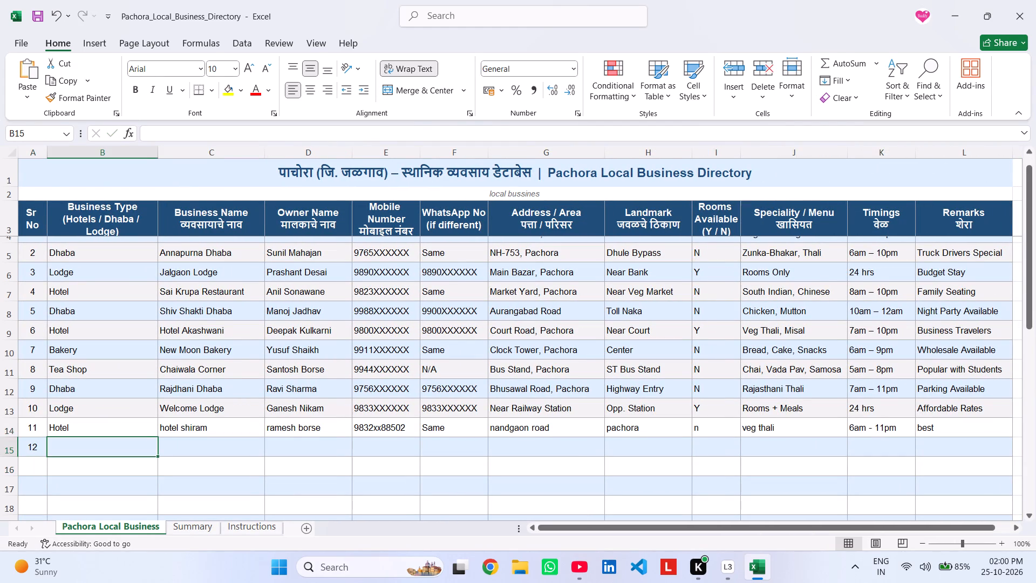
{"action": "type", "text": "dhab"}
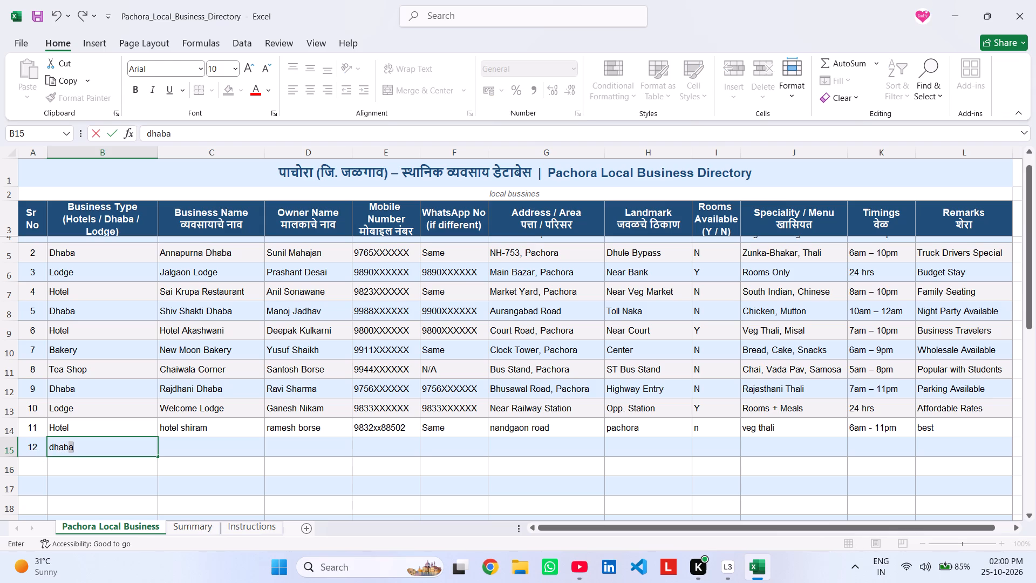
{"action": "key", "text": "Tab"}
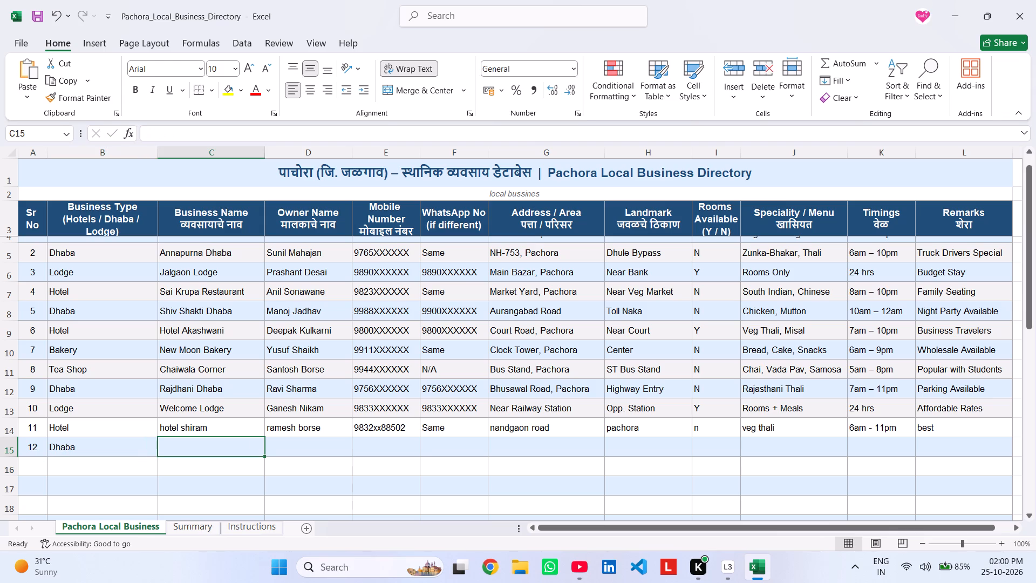
Enter "Janta dhaba" as the business name for entry 12.
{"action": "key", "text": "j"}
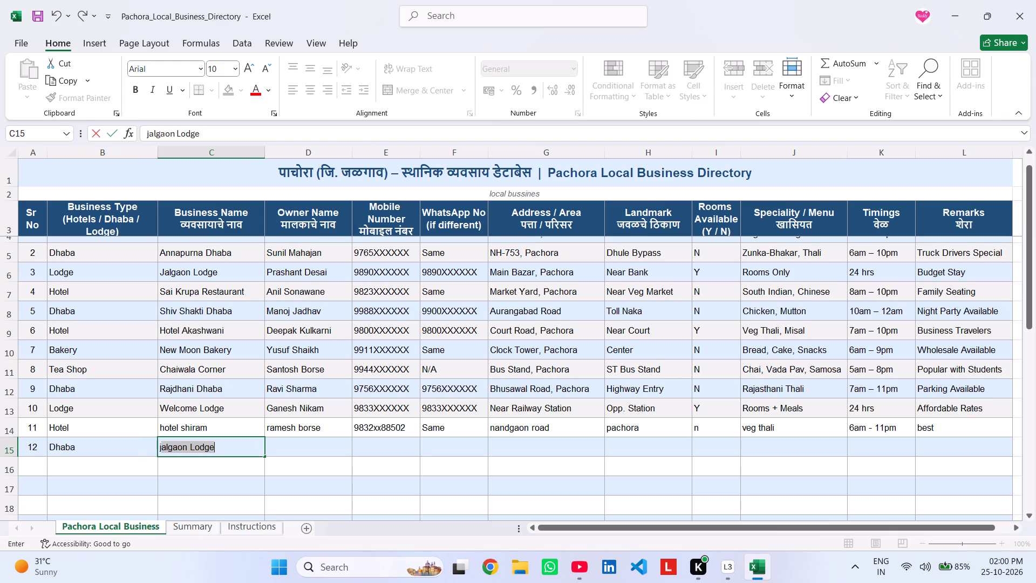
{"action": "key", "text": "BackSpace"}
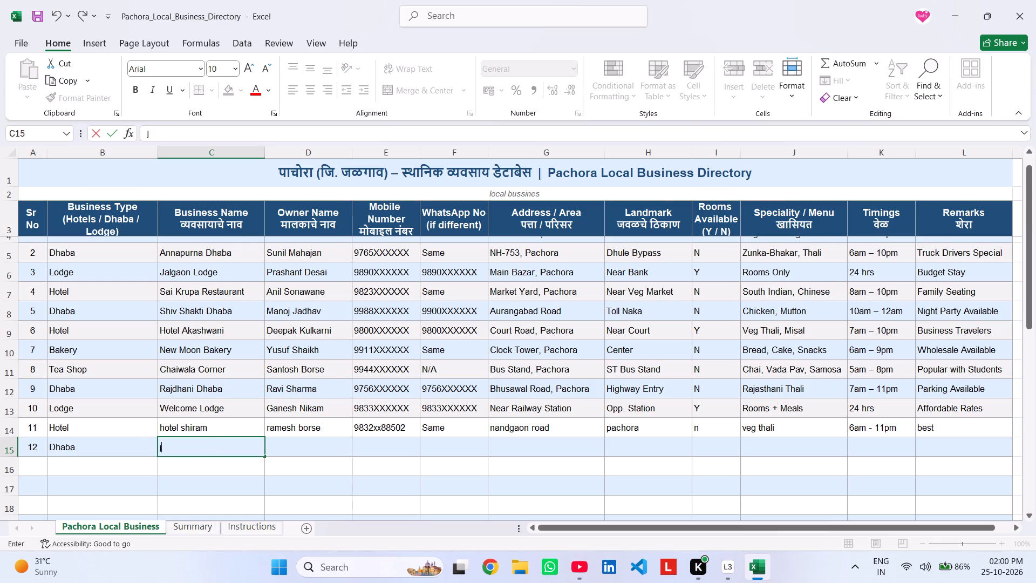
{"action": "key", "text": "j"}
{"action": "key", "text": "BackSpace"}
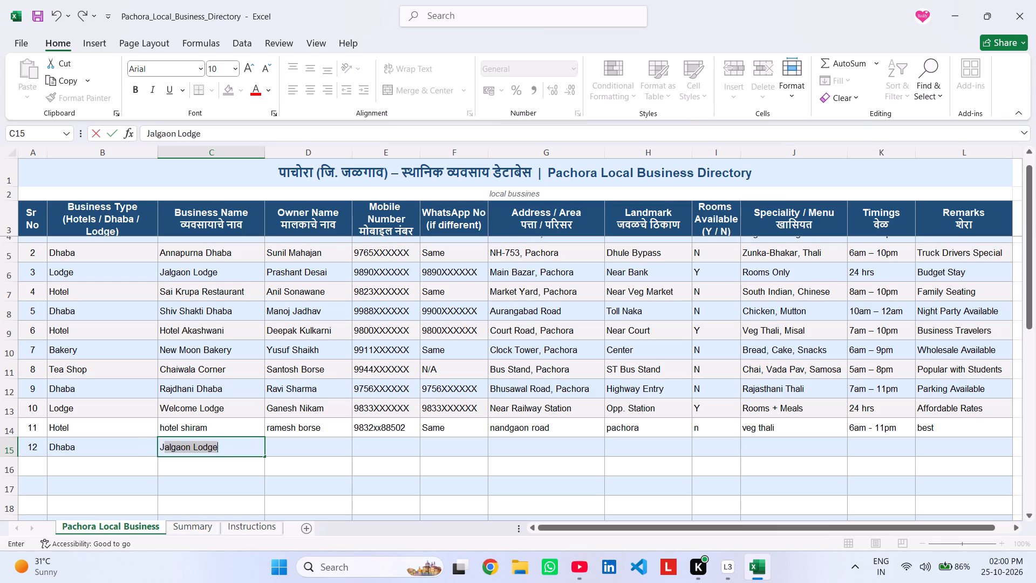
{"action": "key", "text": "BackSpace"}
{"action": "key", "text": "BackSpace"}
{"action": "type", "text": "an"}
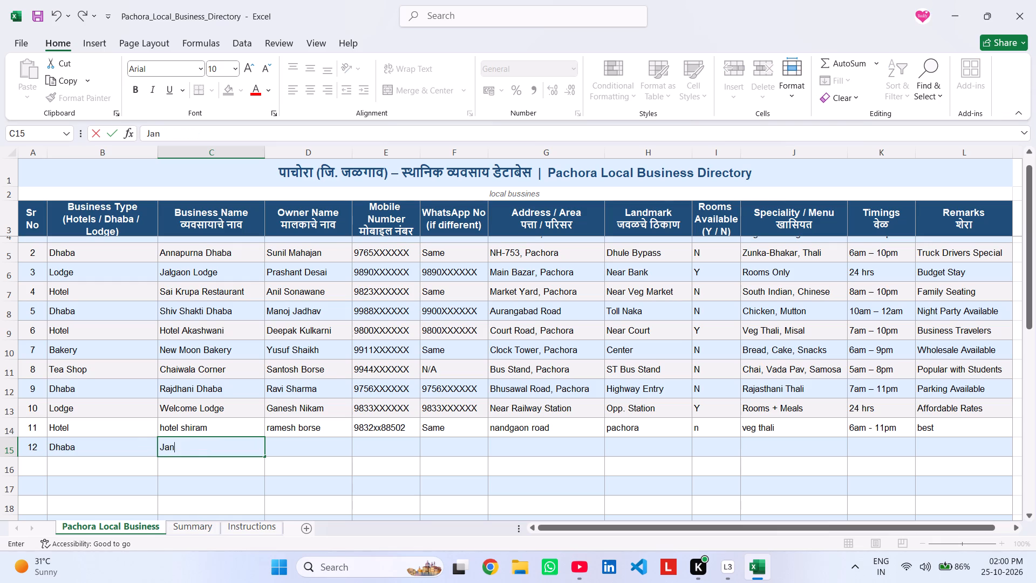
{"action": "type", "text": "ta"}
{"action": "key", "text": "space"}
Complete the business name for entry 12 as "Janta dhaba".
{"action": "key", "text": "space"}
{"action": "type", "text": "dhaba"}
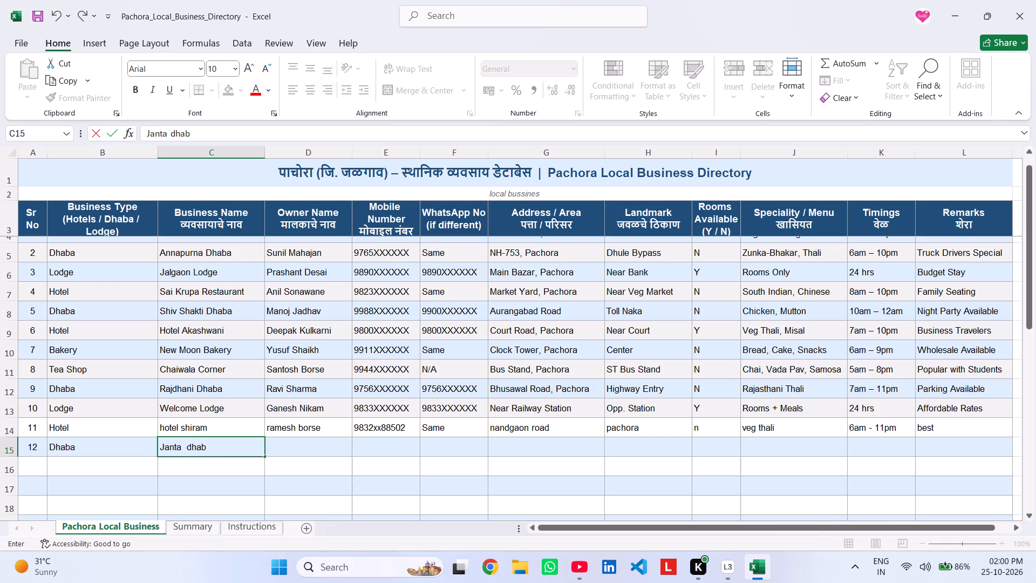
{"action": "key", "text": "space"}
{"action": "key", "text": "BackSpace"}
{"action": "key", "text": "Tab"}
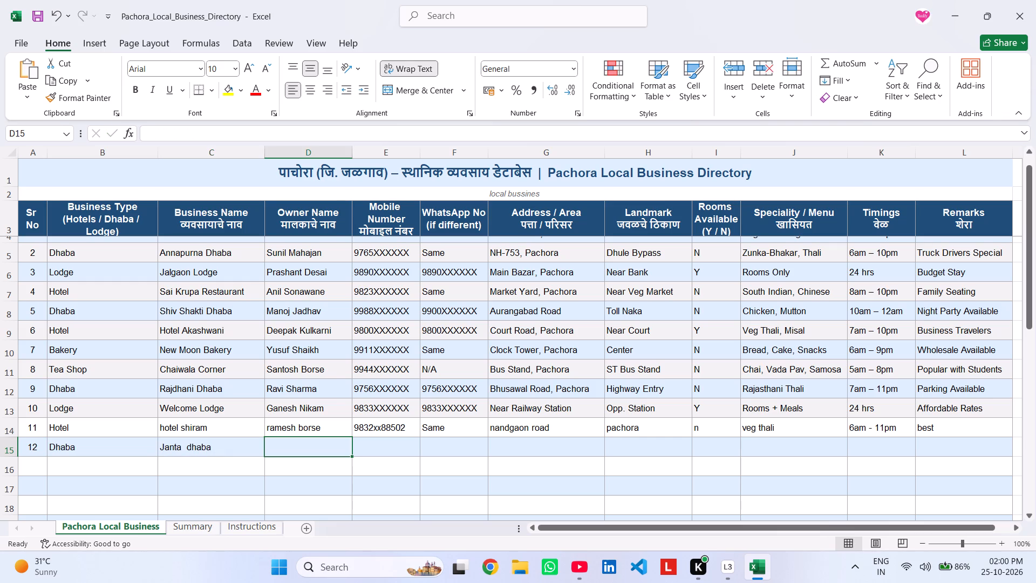
Enter the owner's name for entry 12 in row 15.
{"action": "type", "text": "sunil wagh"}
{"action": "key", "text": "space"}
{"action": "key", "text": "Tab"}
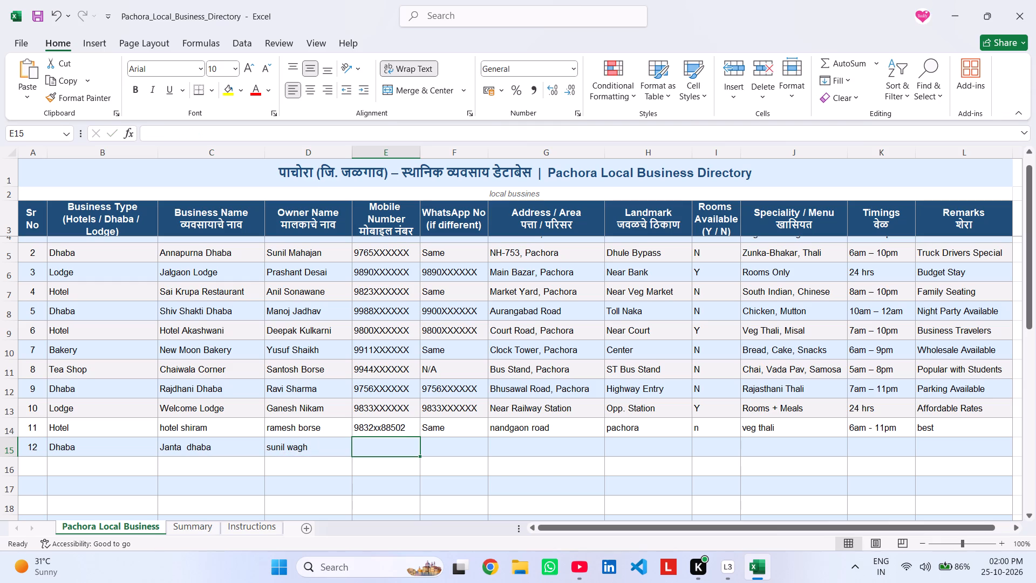
Enter the partly masked mobile number for entry 12 and mark its WhatsApp number as "same".
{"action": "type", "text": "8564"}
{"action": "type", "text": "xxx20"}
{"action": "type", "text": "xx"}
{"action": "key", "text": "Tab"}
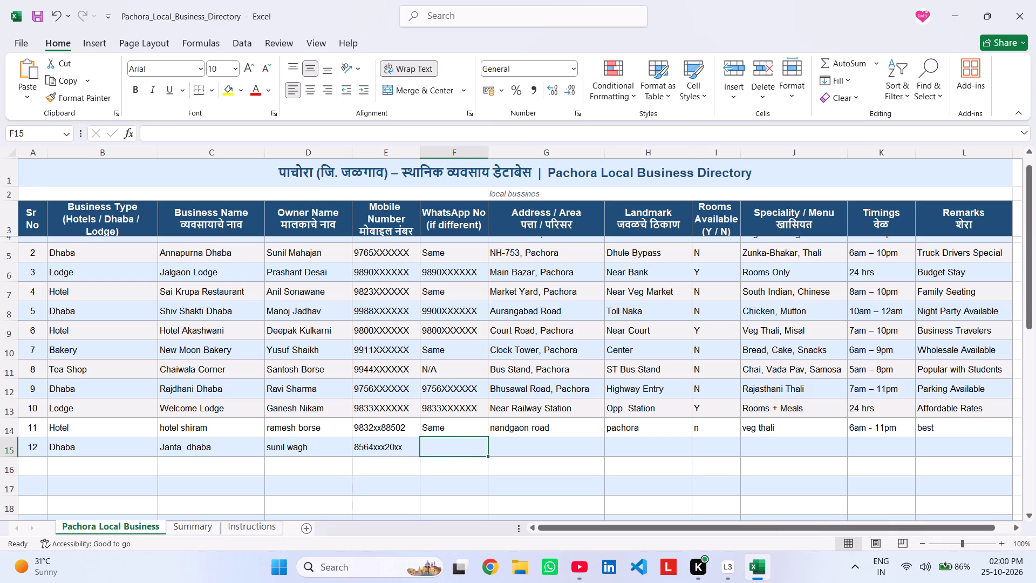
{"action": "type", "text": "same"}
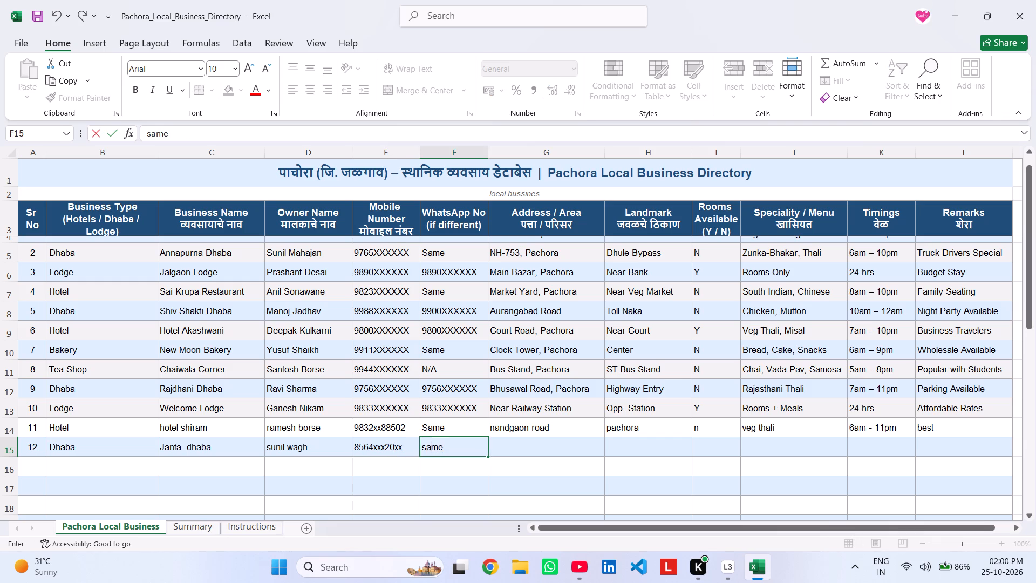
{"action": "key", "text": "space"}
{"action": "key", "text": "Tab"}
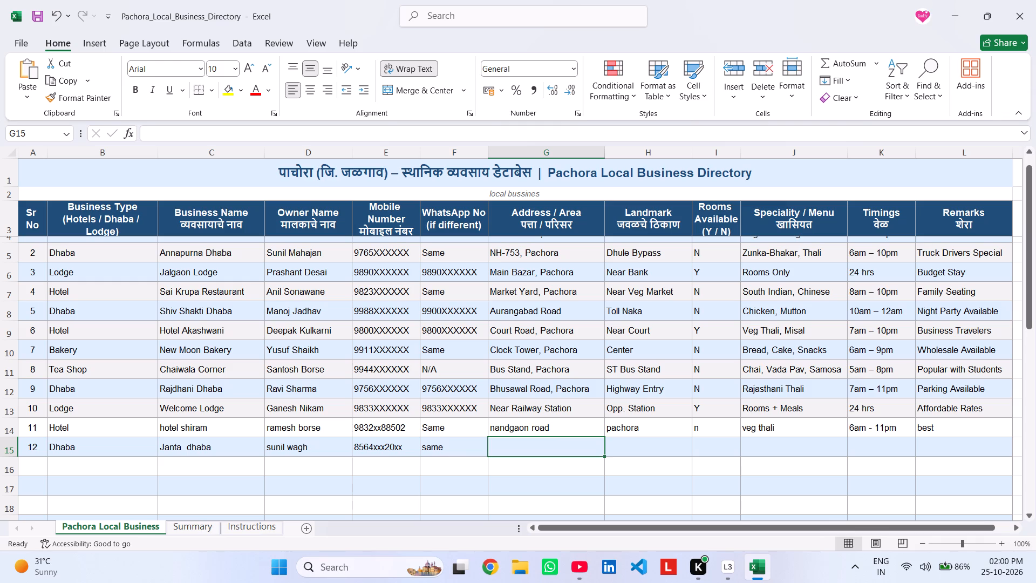
Enter the address/area for entry 12, beginning with "jalagaon byp".
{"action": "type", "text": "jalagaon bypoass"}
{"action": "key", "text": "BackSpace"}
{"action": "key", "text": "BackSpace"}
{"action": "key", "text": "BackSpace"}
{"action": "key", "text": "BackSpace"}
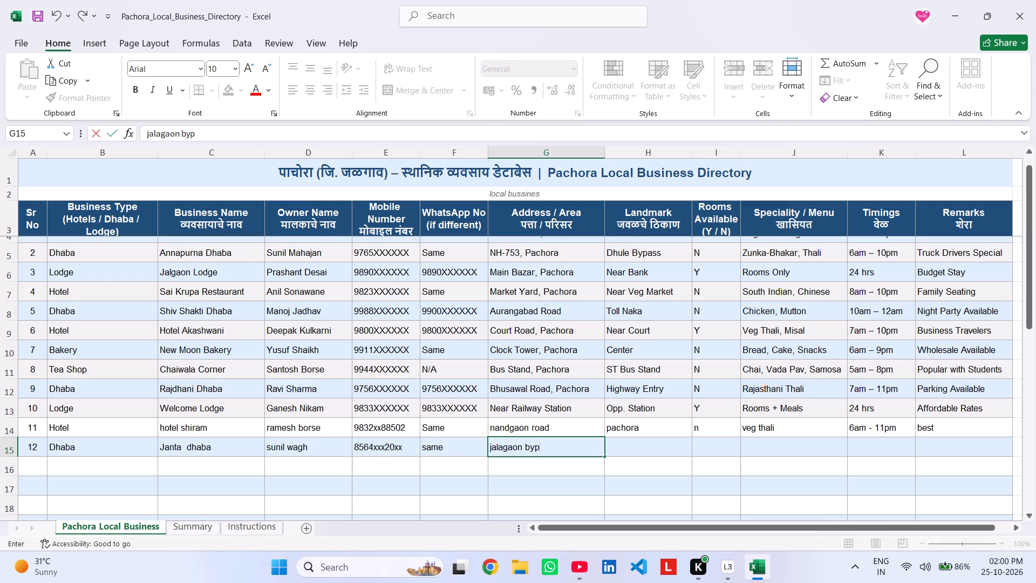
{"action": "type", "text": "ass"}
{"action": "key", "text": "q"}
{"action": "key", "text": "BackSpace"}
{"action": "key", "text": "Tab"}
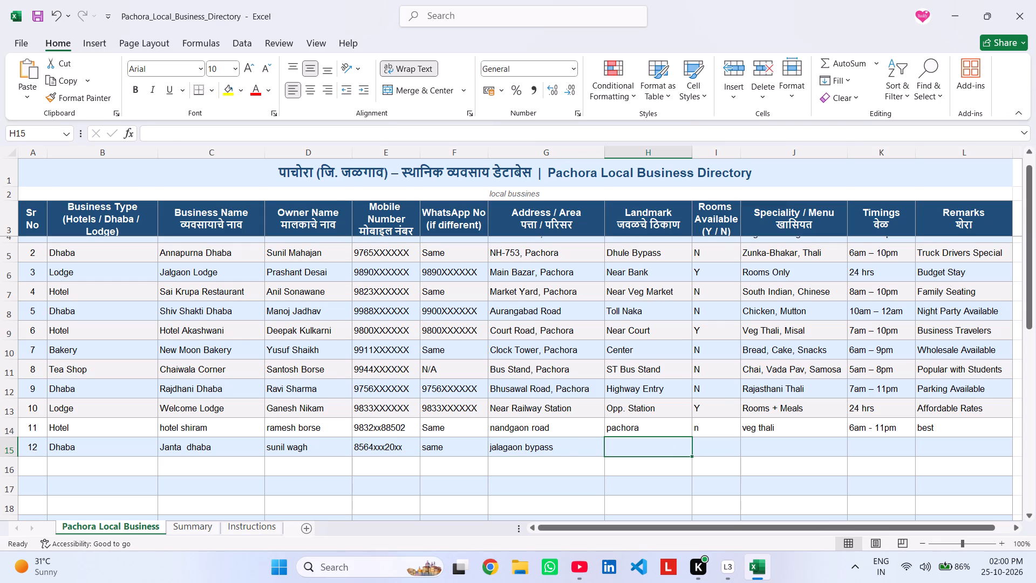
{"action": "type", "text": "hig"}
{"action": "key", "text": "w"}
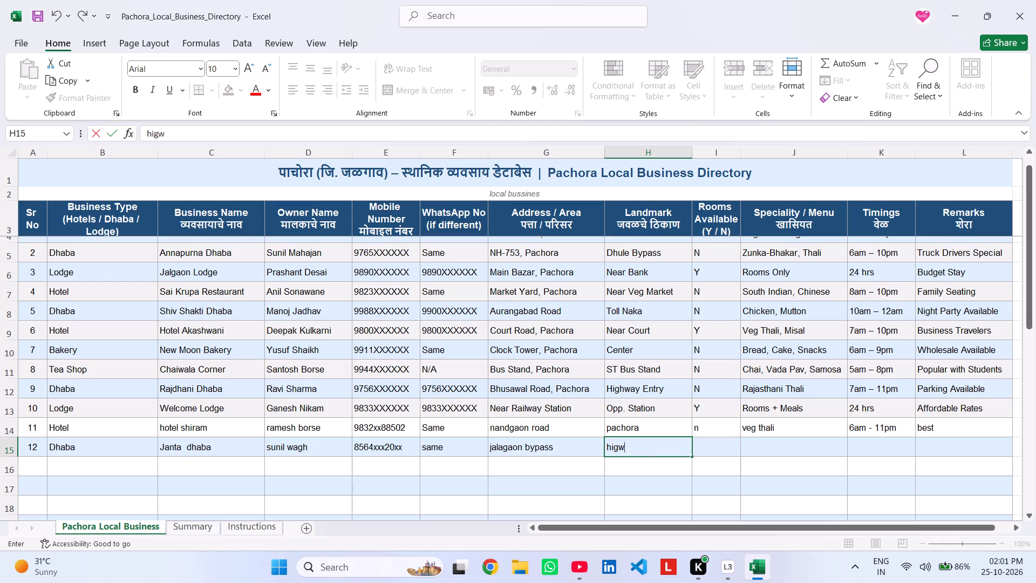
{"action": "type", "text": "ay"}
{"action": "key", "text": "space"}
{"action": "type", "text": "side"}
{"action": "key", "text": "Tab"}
Set entry 12's rooms available to "n" and its speciality to "Chiken Thali".
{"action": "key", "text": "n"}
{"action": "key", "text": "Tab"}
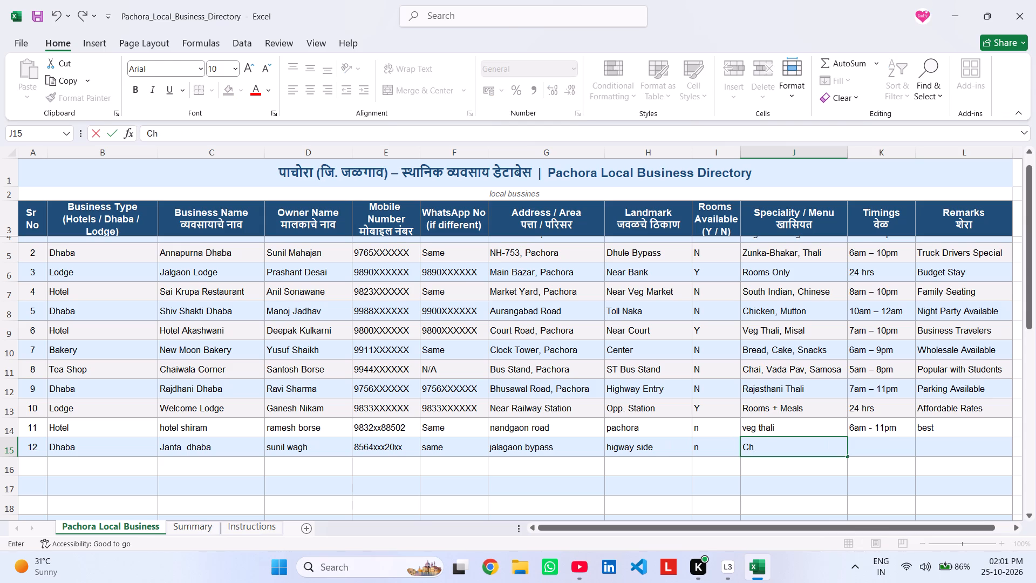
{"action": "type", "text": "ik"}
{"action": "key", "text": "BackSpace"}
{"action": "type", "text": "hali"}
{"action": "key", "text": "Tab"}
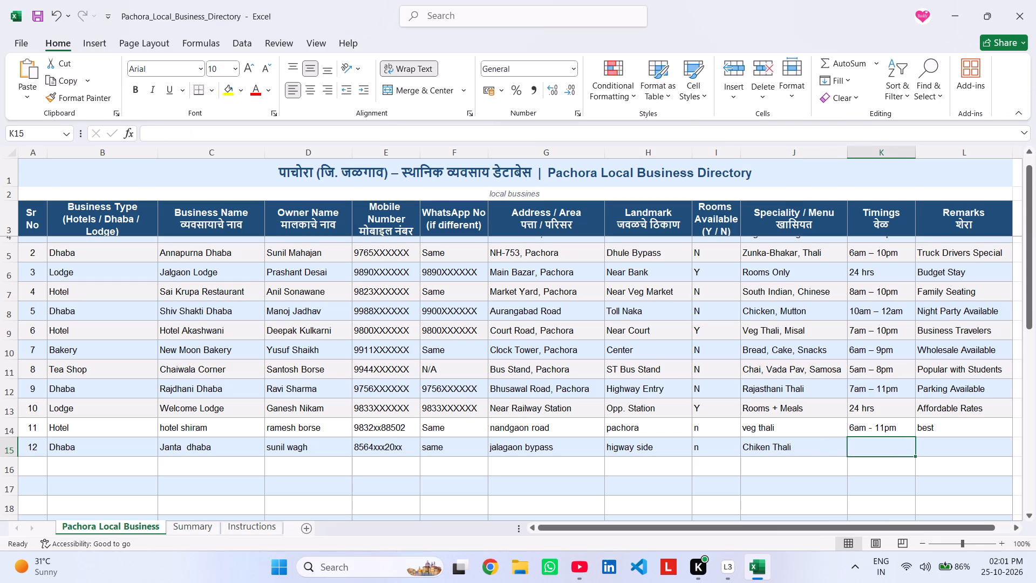
Enter "8am - 12pm" as entry 12's timings and "Parking Available" as its remark.
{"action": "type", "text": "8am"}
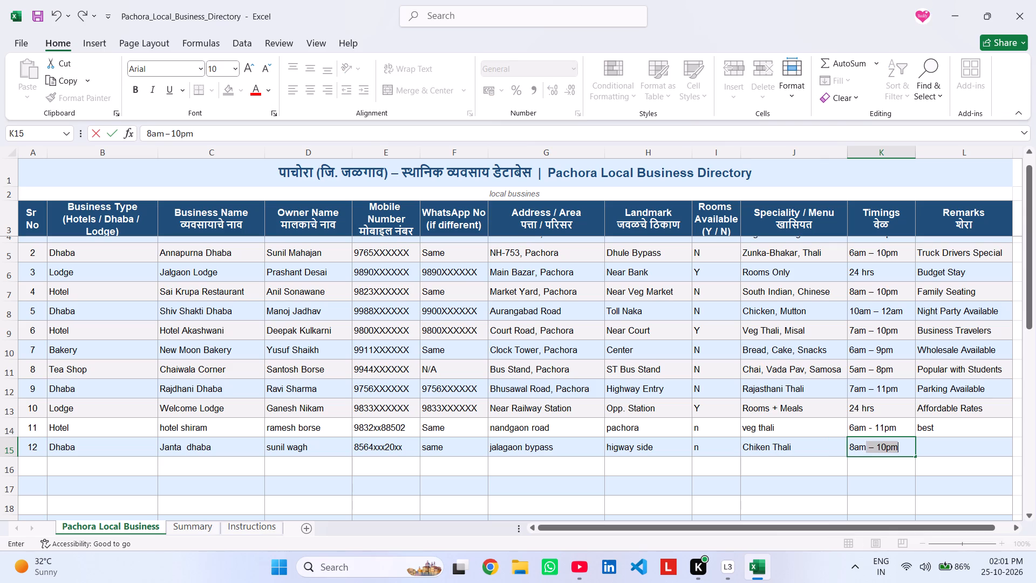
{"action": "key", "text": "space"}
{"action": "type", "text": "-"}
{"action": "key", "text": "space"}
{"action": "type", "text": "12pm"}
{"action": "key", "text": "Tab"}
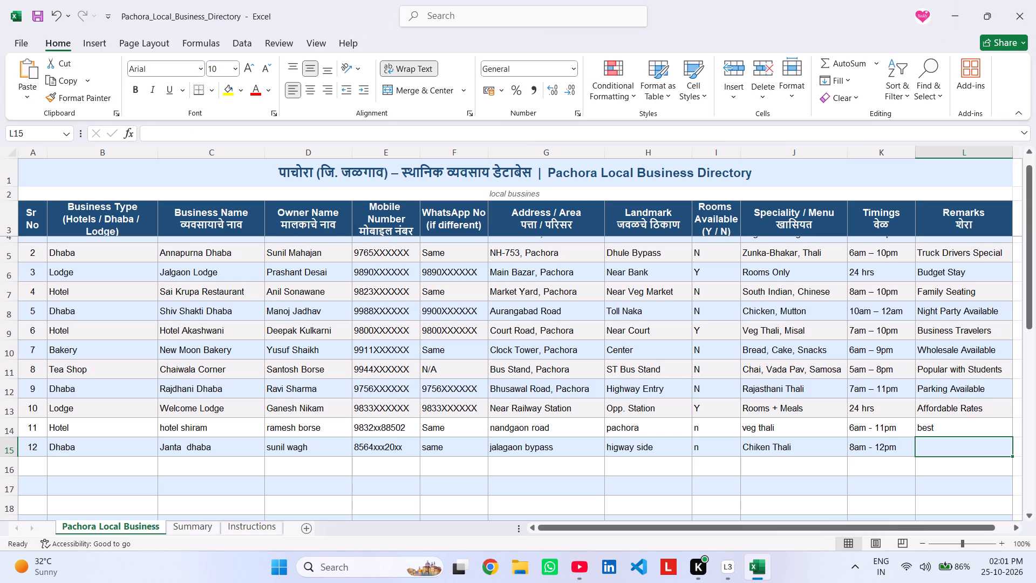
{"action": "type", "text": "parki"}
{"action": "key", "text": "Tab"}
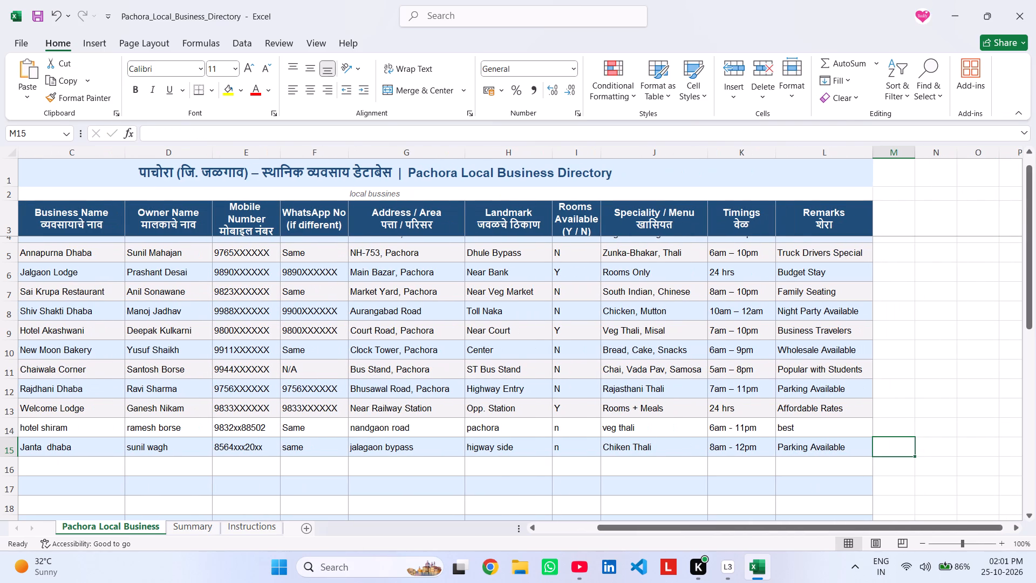
Start the next directory entry in row 16 with Sr No 13 and business type Lodge.
{"action": "scroll", "coordinate": [37, 331], "scroll_direction": "right", "scroll_amount": 3}
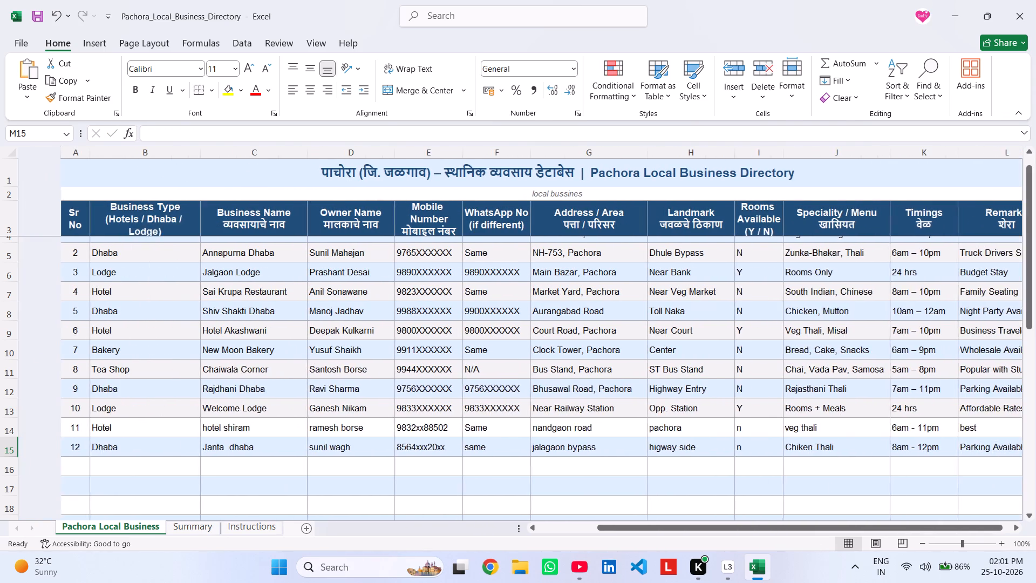
{"action": "left_click", "coordinate": [32, 464]}
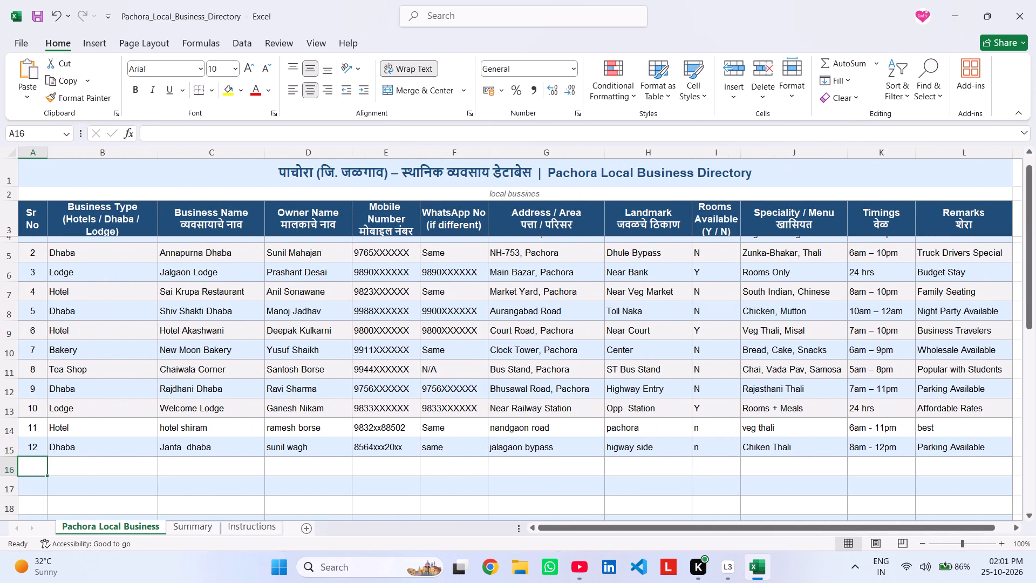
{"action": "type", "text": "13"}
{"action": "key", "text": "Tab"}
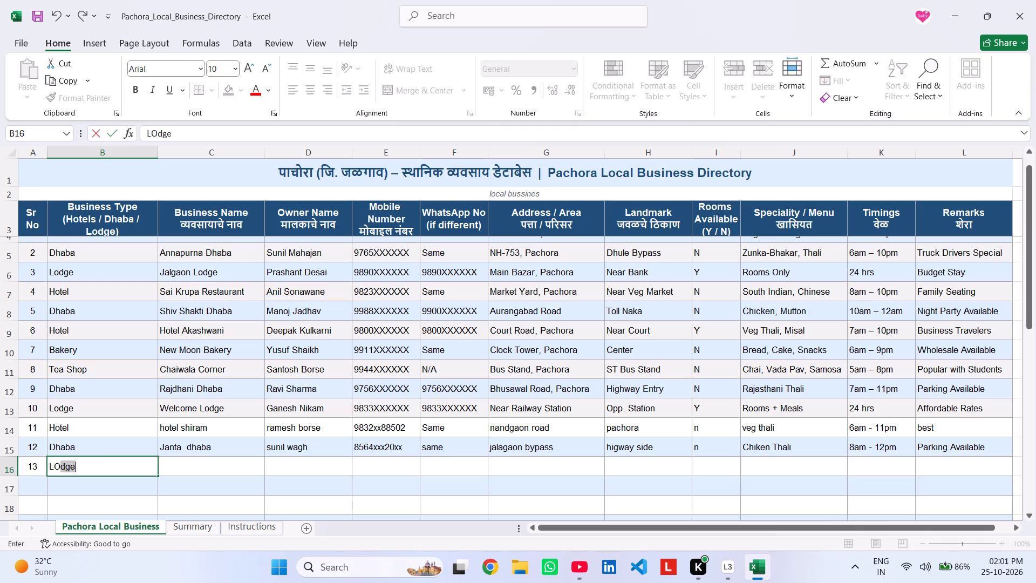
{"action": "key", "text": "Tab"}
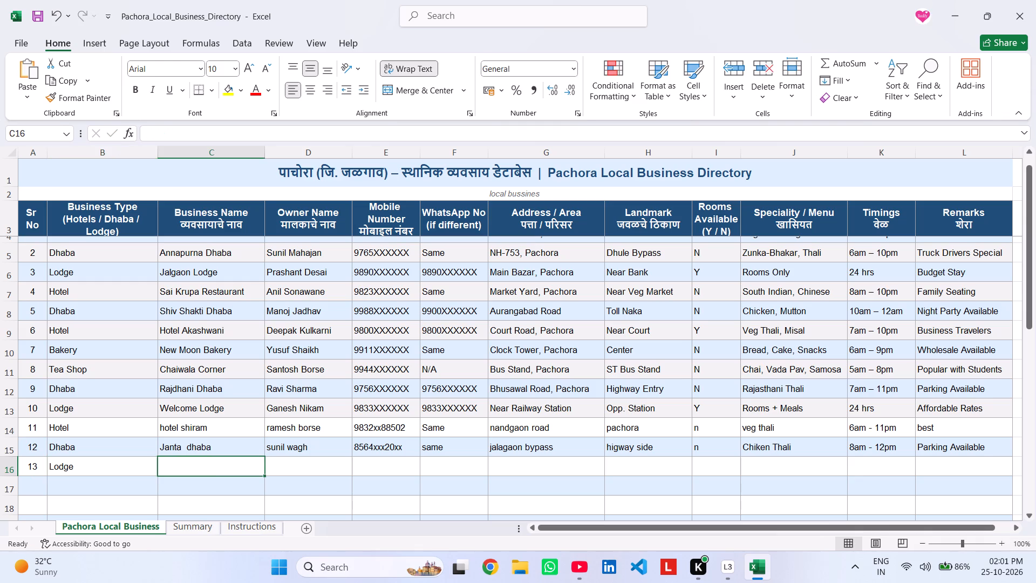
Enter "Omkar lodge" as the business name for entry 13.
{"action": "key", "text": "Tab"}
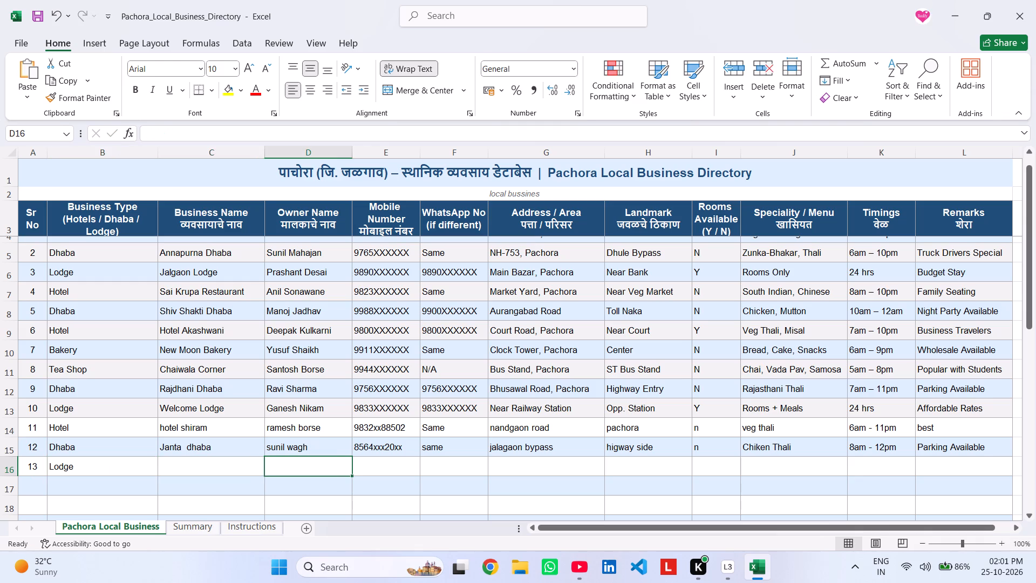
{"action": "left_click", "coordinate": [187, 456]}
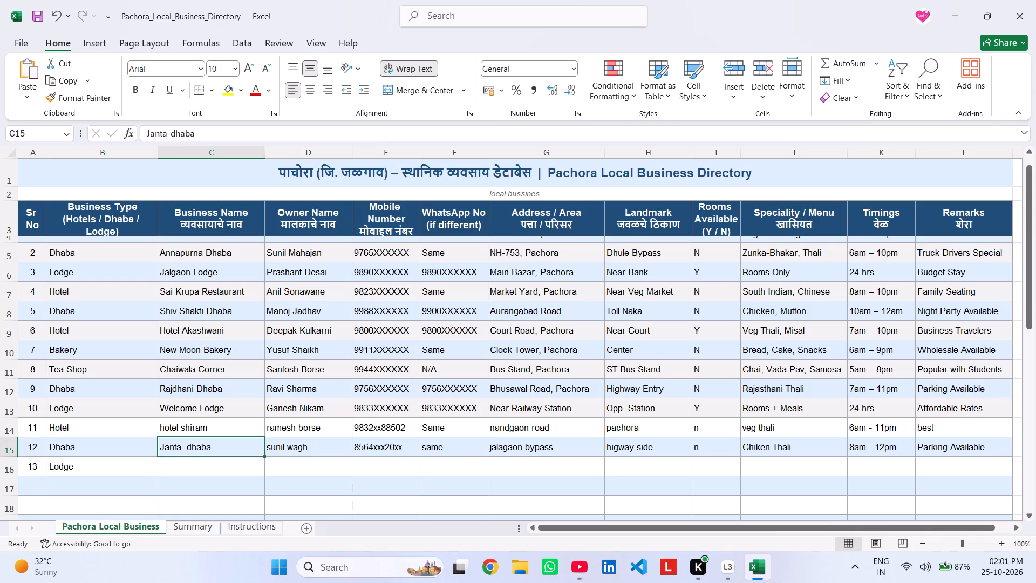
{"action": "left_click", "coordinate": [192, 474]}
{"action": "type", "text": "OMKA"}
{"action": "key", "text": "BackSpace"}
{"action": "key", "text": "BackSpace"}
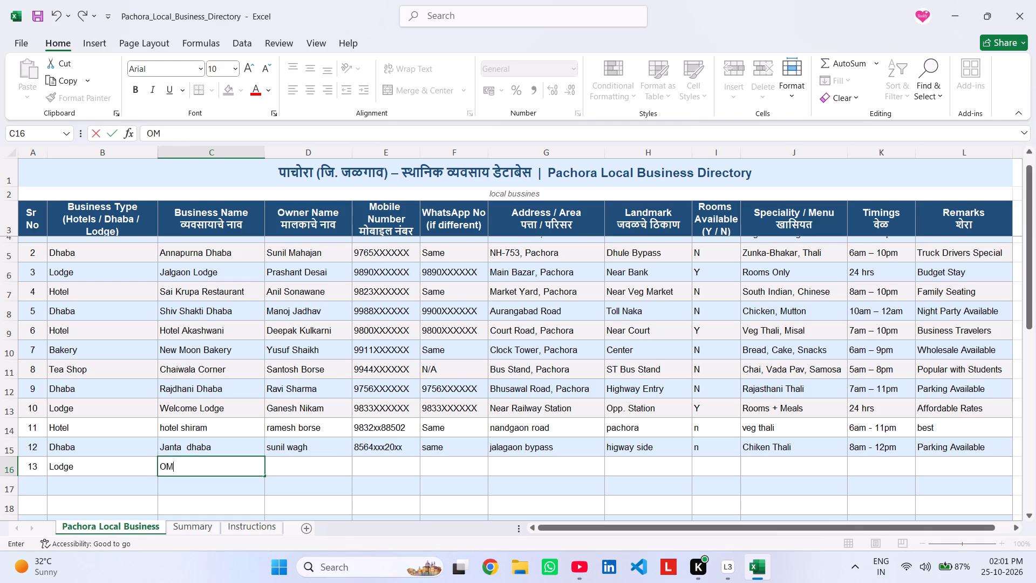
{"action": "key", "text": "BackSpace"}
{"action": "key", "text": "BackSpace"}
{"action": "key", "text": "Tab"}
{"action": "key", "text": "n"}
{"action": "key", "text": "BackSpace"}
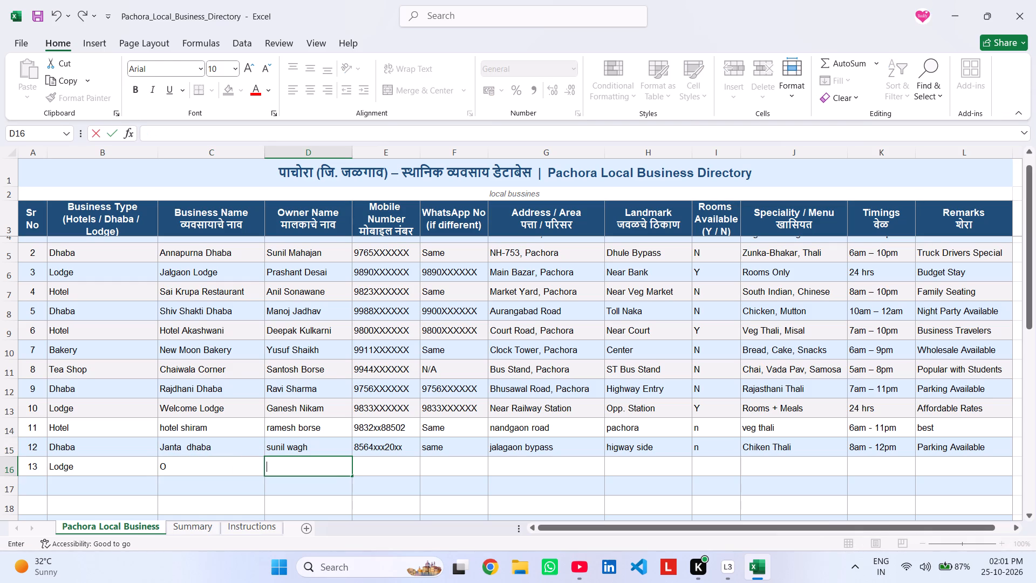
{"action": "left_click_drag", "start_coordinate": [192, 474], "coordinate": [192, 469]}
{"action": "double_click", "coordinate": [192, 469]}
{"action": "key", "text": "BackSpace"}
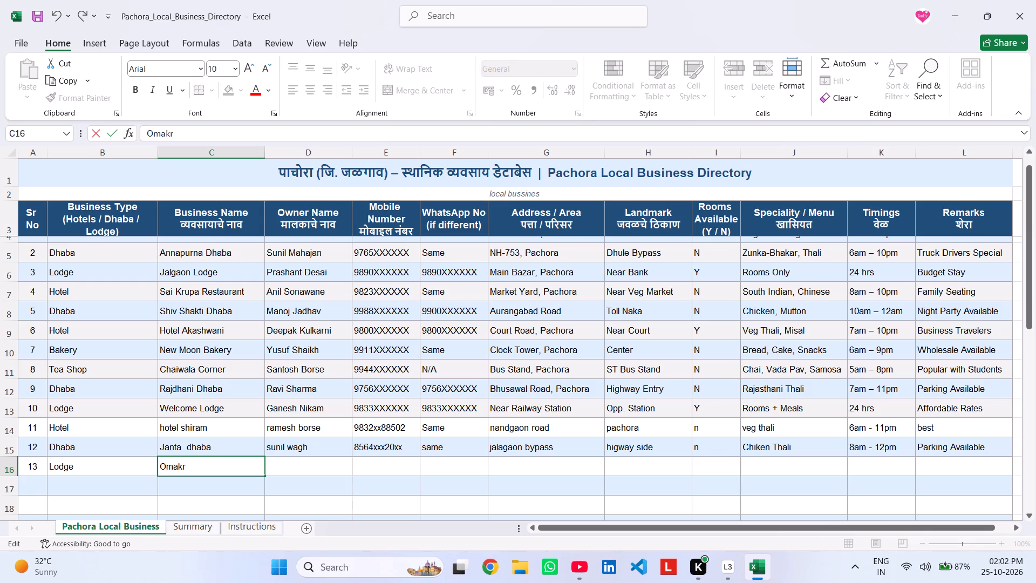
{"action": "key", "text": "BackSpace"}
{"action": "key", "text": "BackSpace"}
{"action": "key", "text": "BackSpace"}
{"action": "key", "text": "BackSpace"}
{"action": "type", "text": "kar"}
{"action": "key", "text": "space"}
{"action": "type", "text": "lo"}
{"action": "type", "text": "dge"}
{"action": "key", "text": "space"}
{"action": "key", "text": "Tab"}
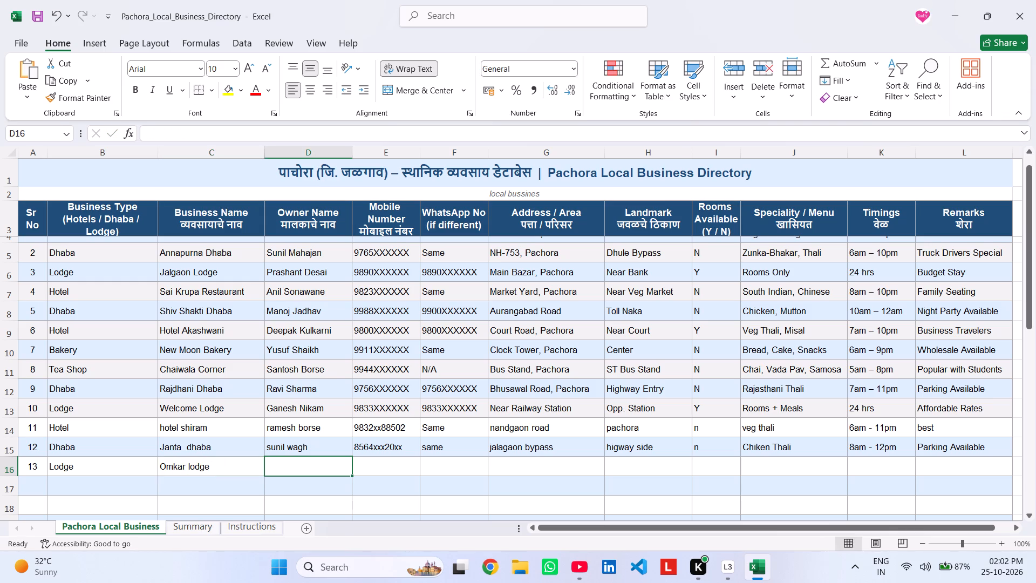
Replace entry 13's business name with "omkar Lodge".
{"action": "left_click", "coordinate": [235, 474]}
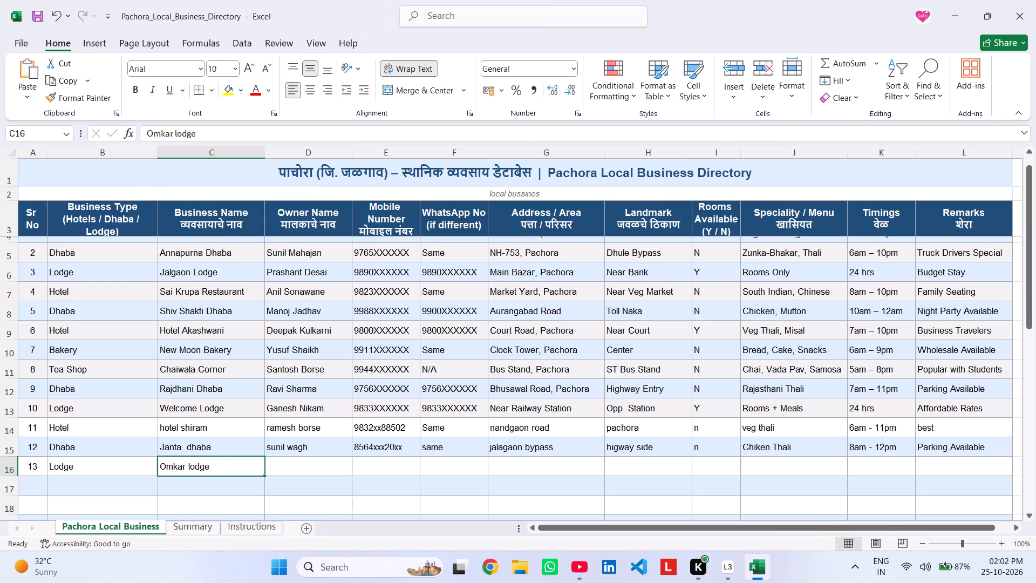
{"action": "double_click", "coordinate": [228, 467]}
{"action": "key", "text": "BackSpace"}
{"action": "key", "text": "BackSpace"}
{"action": "key", "text": "BackSpace"}
{"action": "key", "text": "BackSpace"}
{"action": "key", "text": "BackSpace"}
{"action": "key", "text": "BackSpace"}
{"action": "key", "text": "BackSpace"}
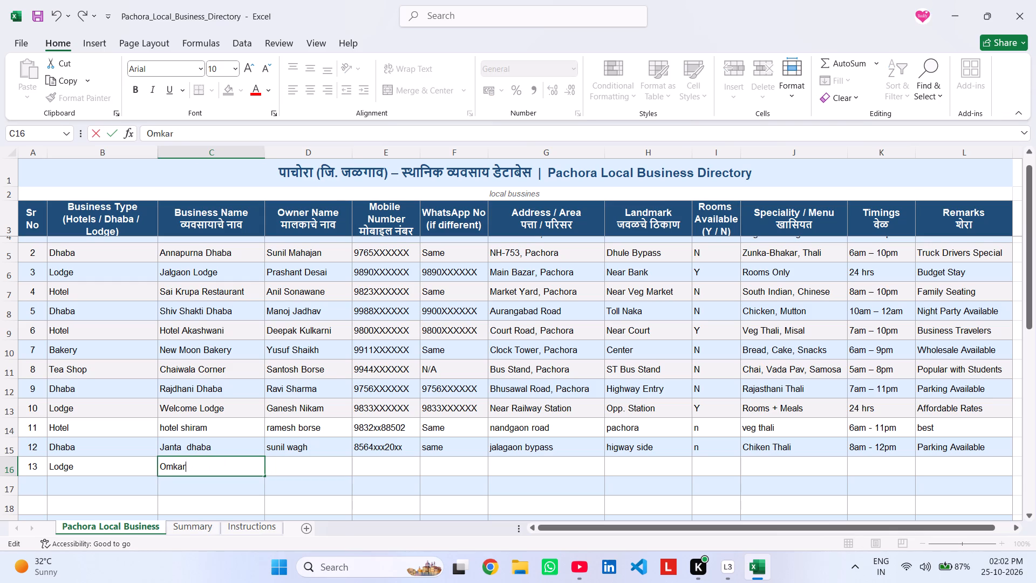
{"action": "key", "text": "BackSpace"}
{"action": "key", "text": "BackSpace"}
{"action": "key", "text": "BackSpace"}
{"action": "key", "text": "BackSpace"}
{"action": "key", "text": "BackSpace"}
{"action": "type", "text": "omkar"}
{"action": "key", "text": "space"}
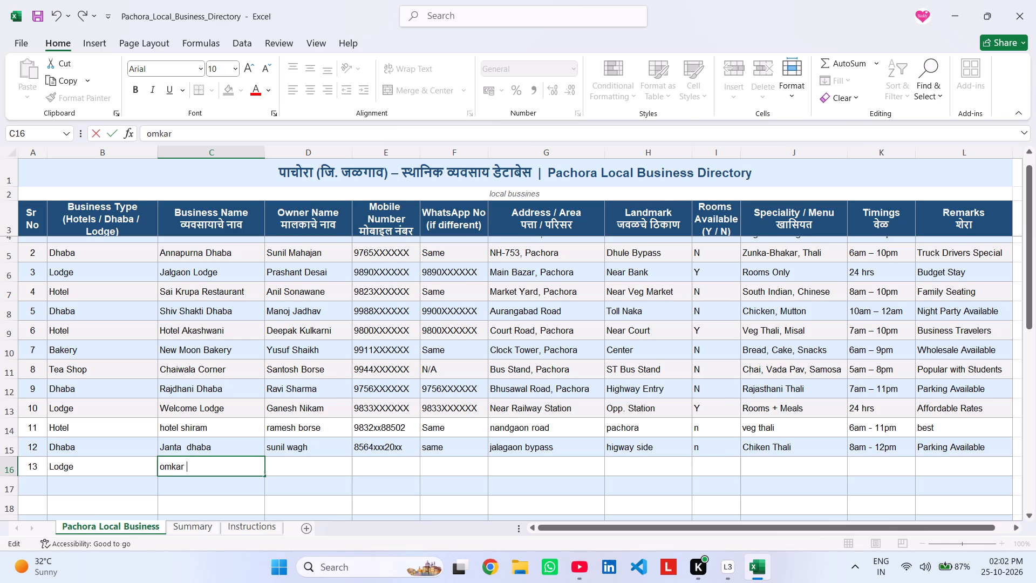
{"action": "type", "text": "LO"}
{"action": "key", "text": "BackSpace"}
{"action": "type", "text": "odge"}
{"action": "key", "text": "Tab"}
Enter the owner's first name in the Owner Name cell of entry 13.
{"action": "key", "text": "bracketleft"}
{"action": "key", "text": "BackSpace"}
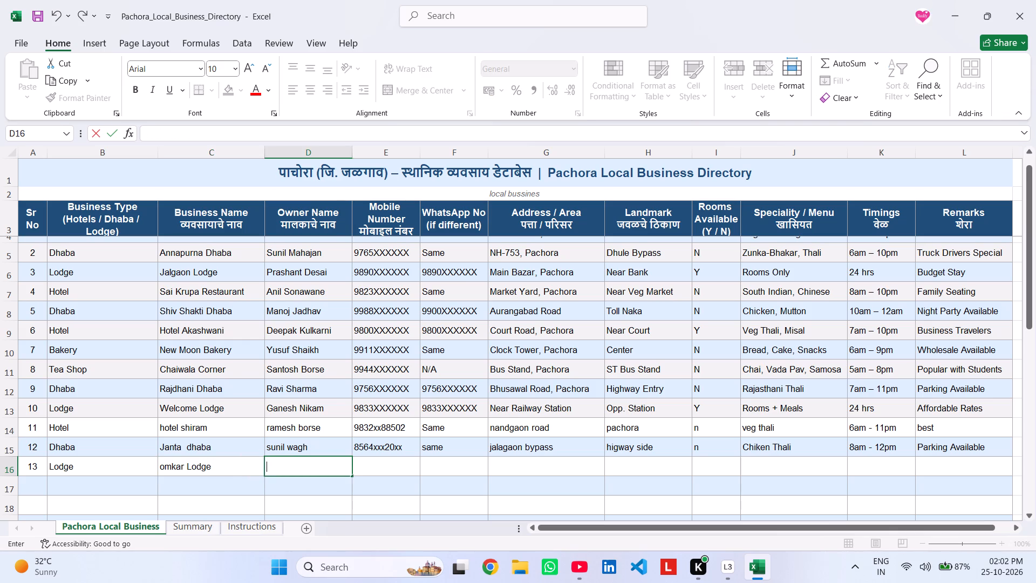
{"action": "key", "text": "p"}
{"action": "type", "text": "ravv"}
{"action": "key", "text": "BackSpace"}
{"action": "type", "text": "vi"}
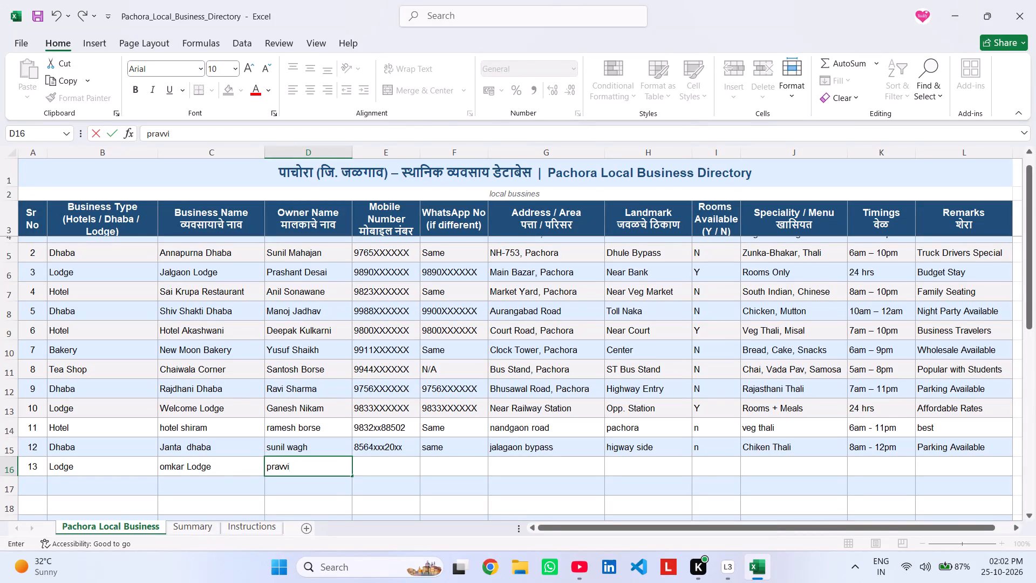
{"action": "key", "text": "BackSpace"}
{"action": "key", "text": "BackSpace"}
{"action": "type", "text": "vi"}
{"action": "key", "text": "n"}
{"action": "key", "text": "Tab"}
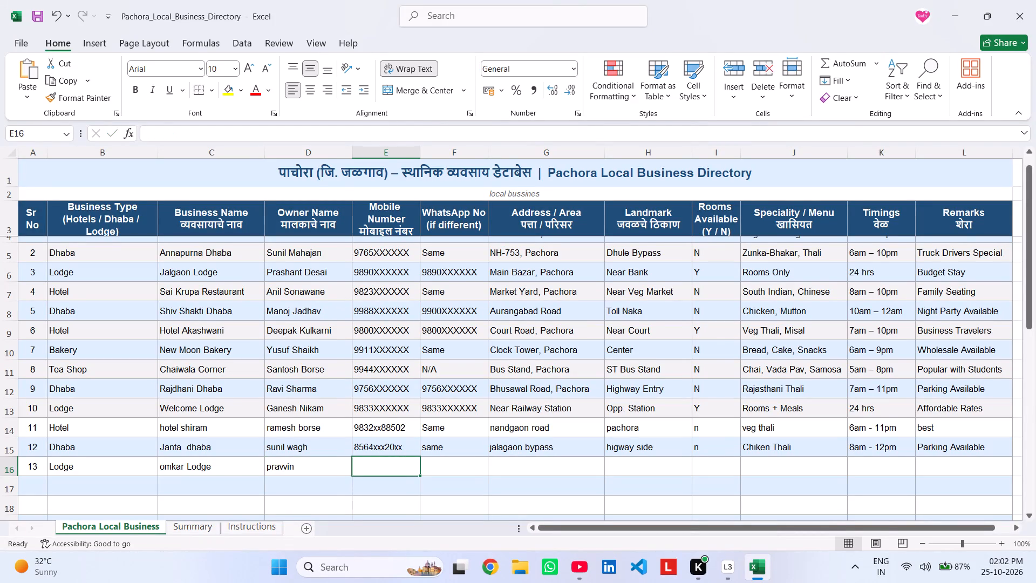
Append the owner's surname to the first name in entry 13's Owner Name cell.
{"action": "double_click", "coordinate": [330, 466]}
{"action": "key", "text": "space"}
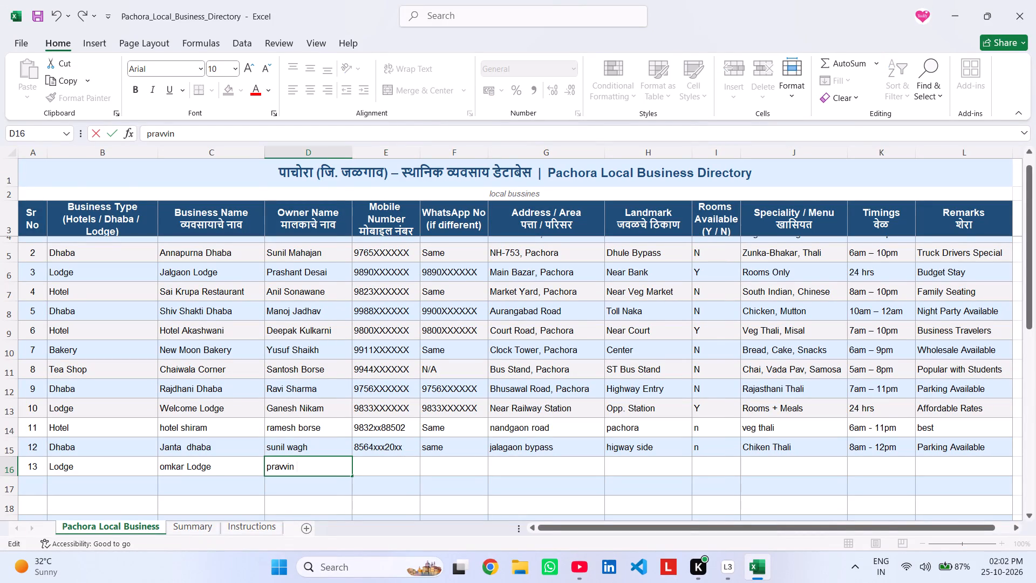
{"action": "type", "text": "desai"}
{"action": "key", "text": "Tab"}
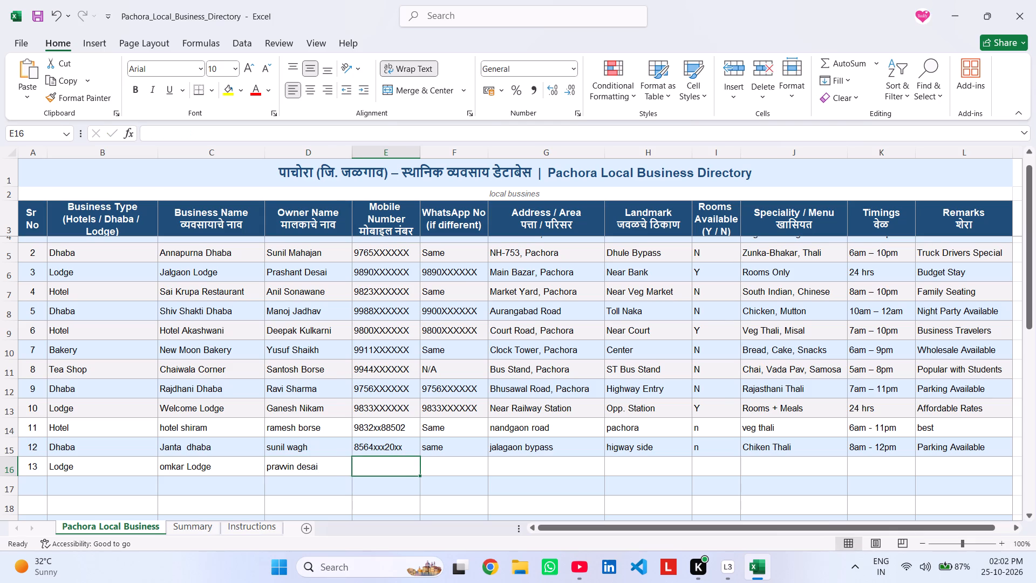
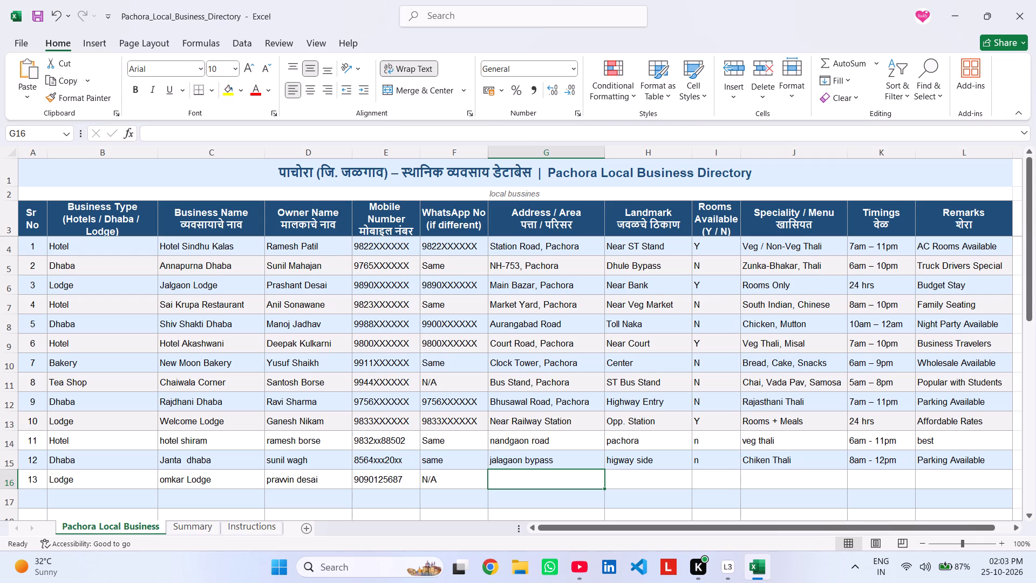
Enter "Market road" in the Address / Area cell of entry 13, without the suggested "Yard, Pachora" ending.
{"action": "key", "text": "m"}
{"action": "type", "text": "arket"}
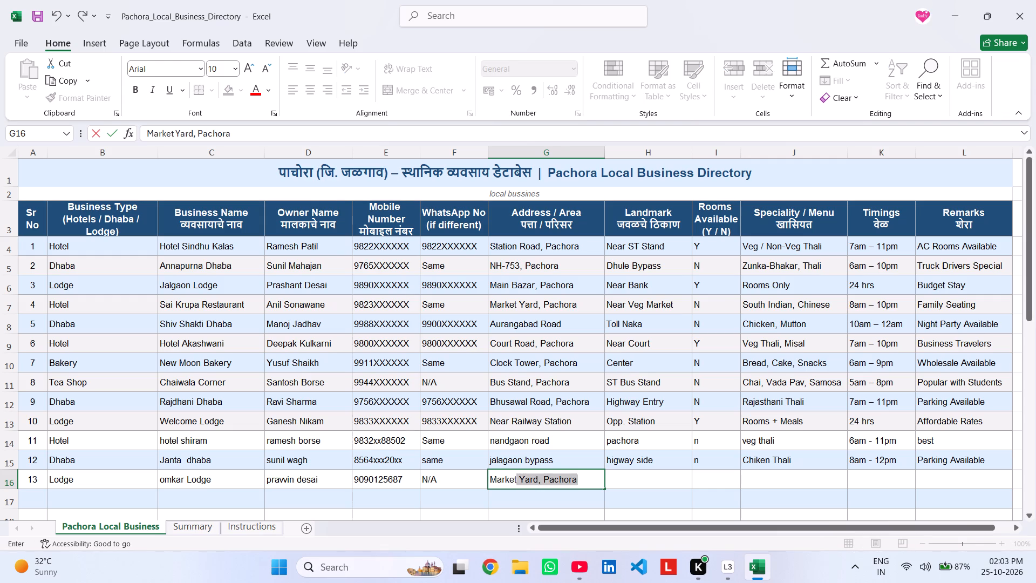
{"action": "left_click", "coordinate": [544, 477]}
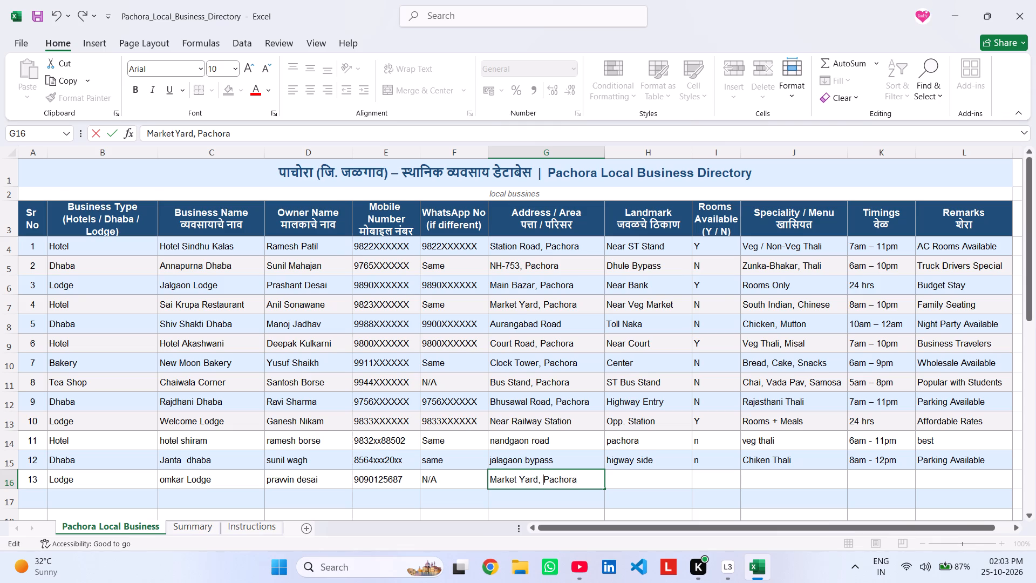
{"action": "left_click", "coordinate": [581, 479]}
{"action": "key", "text": "BackSpace"}
{"action": "key", "text": "BackSpace"}
{"action": "key", "text": "BackSpace"}
{"action": "key", "text": "BackSpace"}
{"action": "key", "text": "BackSpace"}
{"action": "key", "text": "BackSpace"}
{"action": "key", "text": "BackSpace"}
{"action": "key", "text": "BackSpace"}
{"action": "key", "text": "BackSpace"}
{"action": "key", "text": "BackSpace"}
{"action": "key", "text": "BackSpace"}
{"action": "key", "text": "BackSpace"}
{"action": "key", "text": "BackSpace"}
{"action": "key", "text": "BackSpace"}
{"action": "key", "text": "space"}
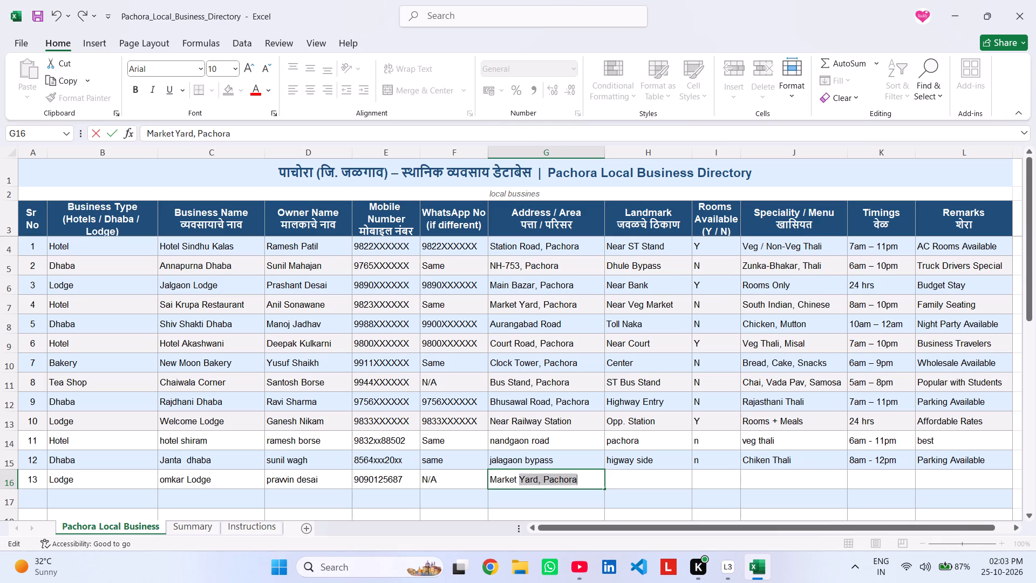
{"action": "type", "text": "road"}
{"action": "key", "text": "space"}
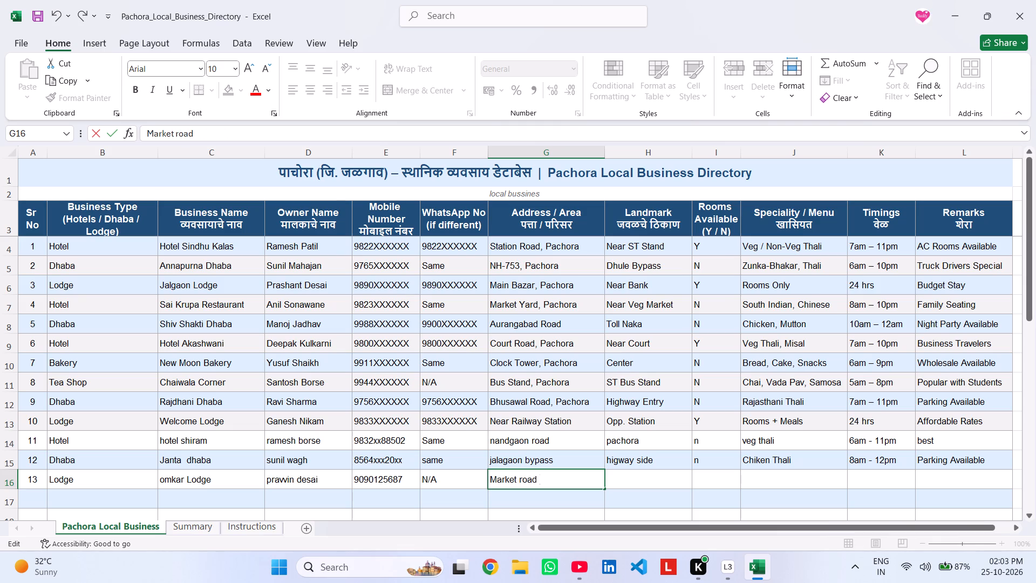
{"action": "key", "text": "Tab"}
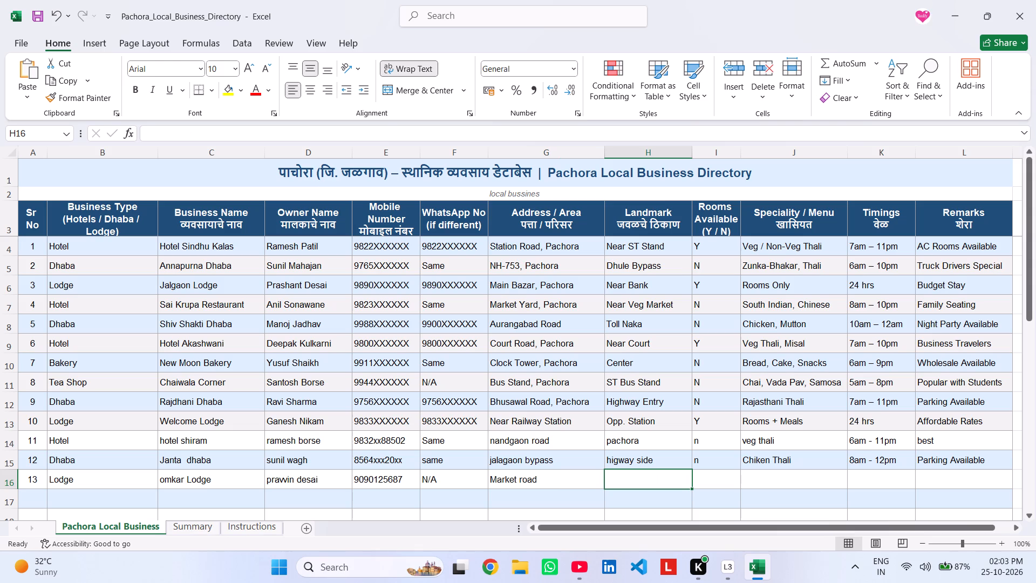
Append "pachora" to the address of entry 13.
{"action": "double_click", "coordinate": [549, 482]}
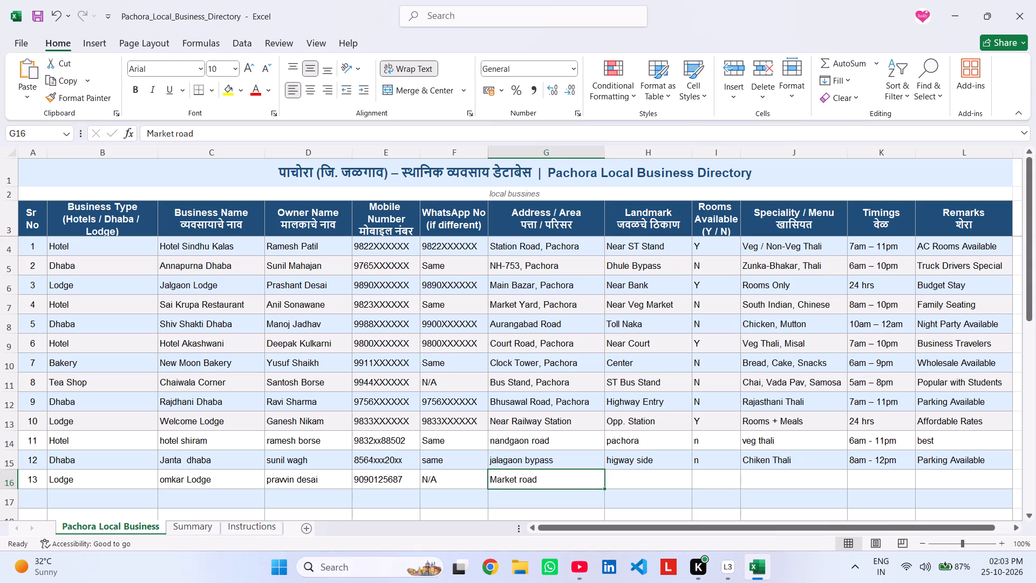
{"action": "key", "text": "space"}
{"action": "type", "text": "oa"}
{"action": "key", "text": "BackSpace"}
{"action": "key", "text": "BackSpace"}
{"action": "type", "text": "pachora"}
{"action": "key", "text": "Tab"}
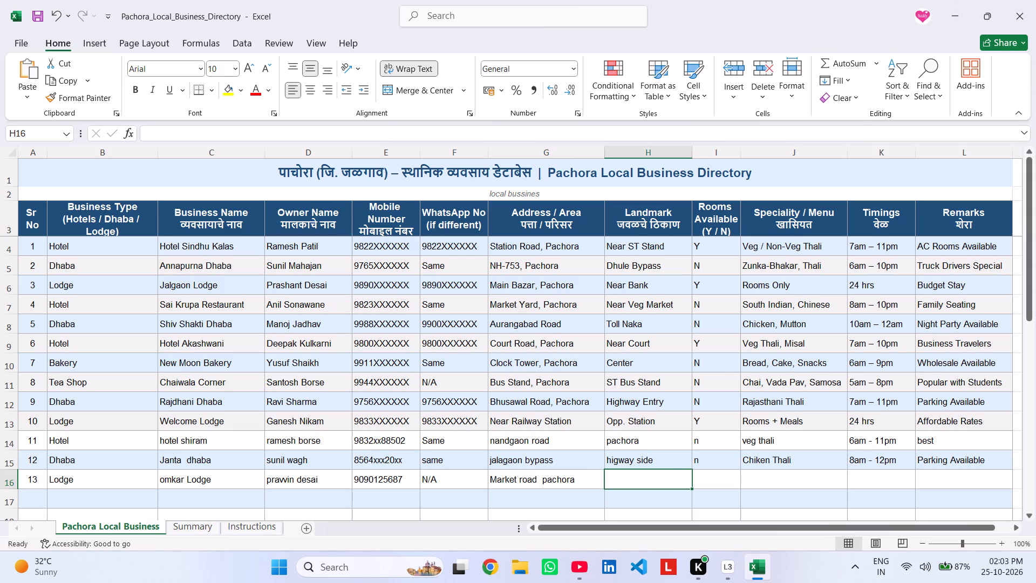
Fill in entry 13's landmark as "post office" and its rooms availability as Y.
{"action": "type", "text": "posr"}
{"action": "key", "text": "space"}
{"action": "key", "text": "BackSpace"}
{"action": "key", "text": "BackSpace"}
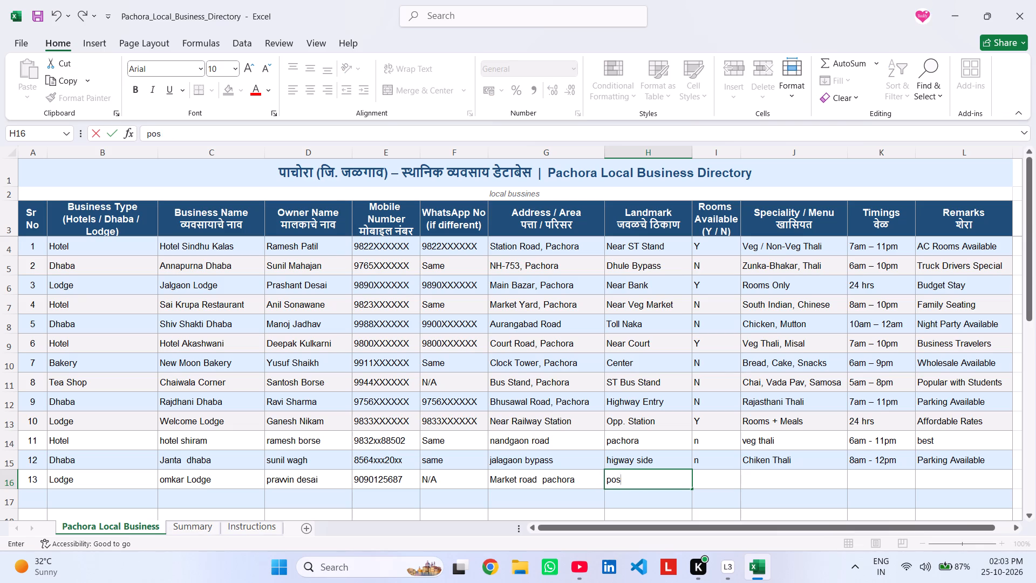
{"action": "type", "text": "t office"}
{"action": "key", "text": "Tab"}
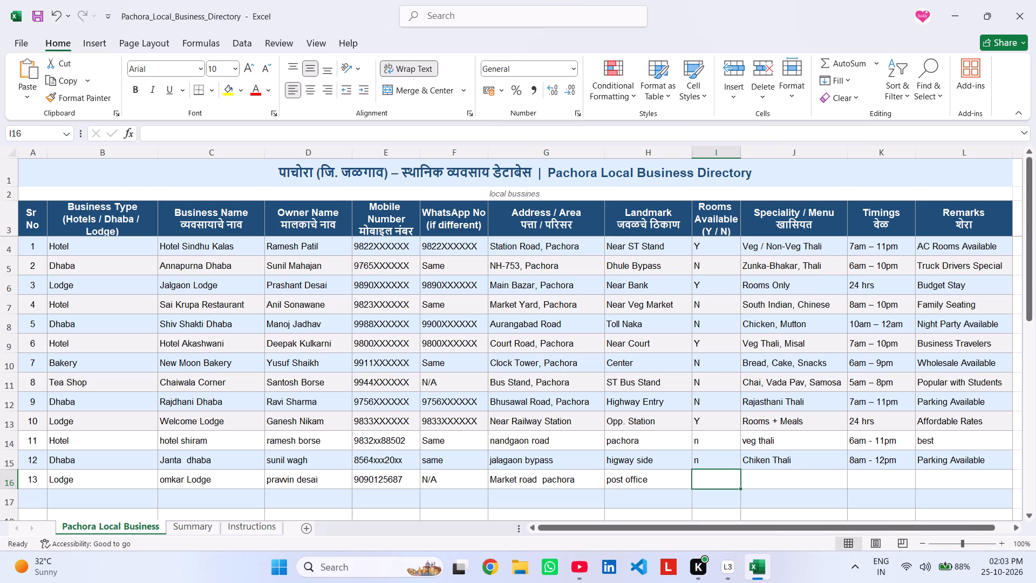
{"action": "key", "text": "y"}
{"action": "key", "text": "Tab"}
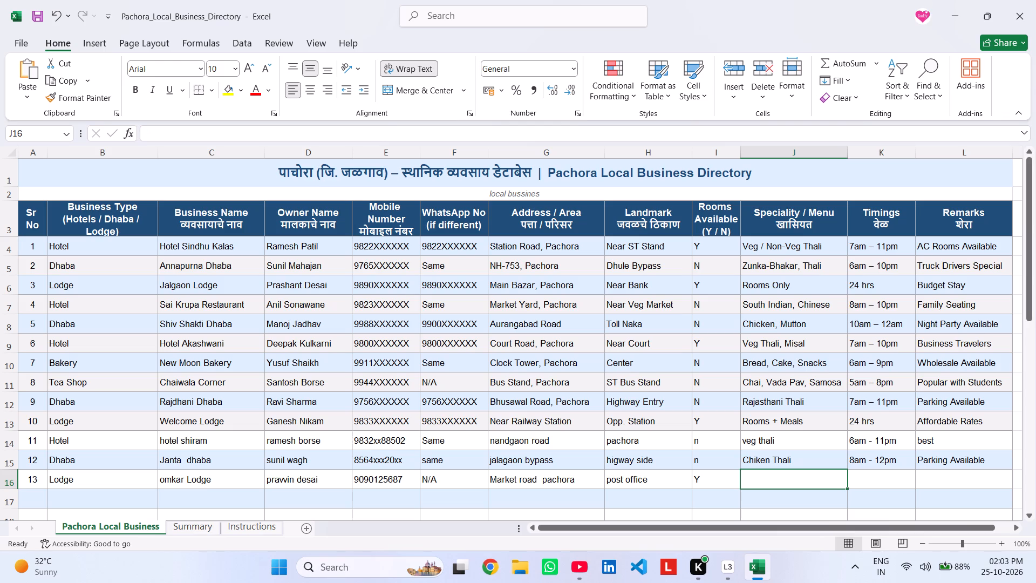
Enter "Rooms only" in the Speciality / Menu cell of entry 13.
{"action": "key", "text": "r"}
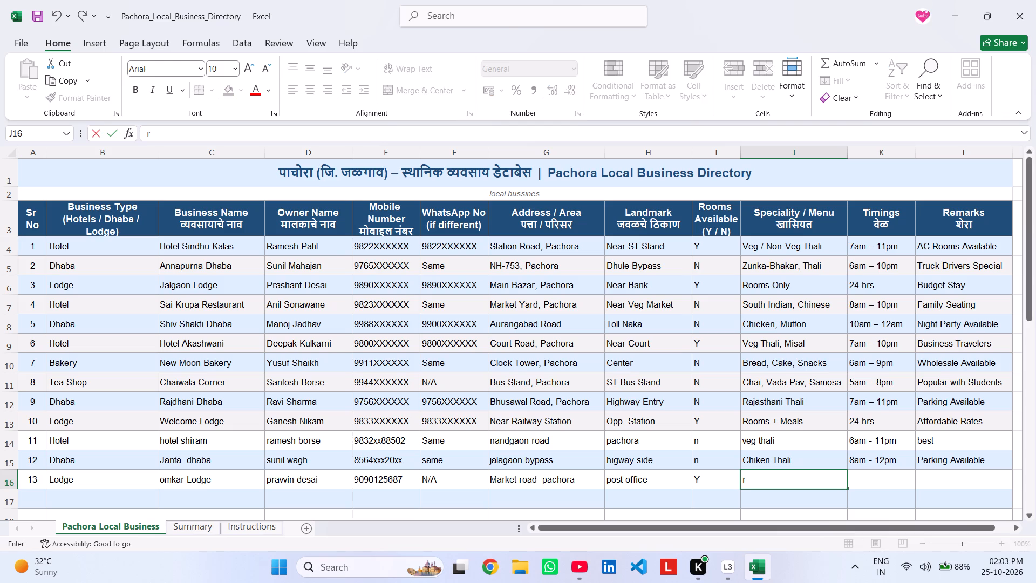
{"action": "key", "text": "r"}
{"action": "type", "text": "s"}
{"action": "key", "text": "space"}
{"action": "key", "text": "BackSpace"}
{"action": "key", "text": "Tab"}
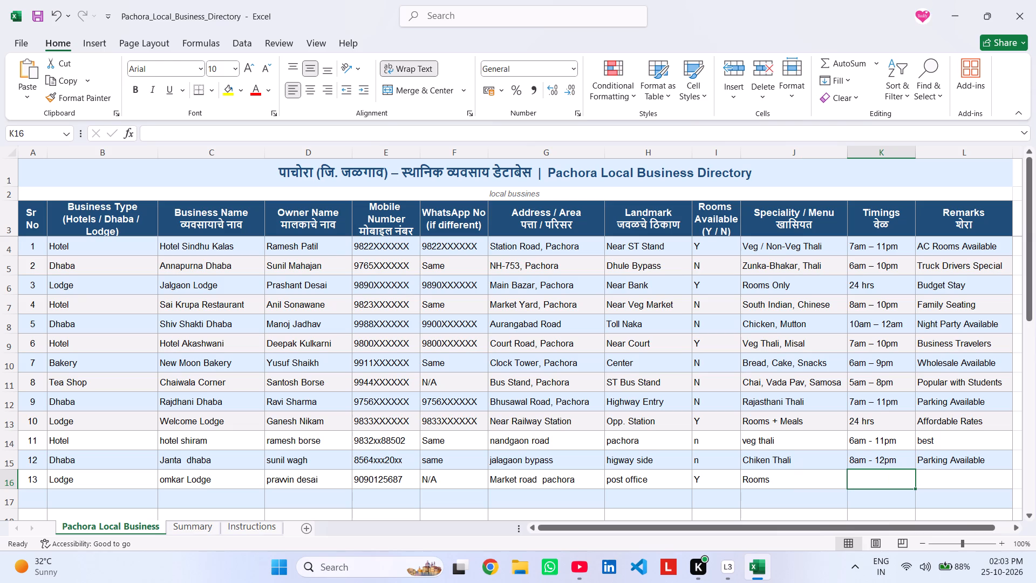
{"action": "double_click", "coordinate": [774, 477]}
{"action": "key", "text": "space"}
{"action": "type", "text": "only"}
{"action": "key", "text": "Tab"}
Complete entry 13 with timings "24 HRS" and the remark "AC Rooms Available".
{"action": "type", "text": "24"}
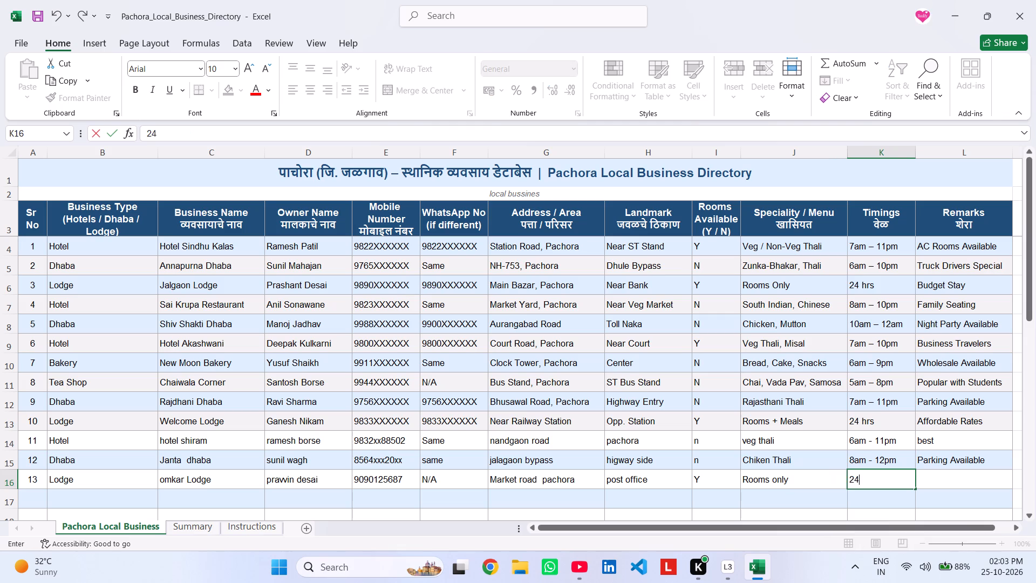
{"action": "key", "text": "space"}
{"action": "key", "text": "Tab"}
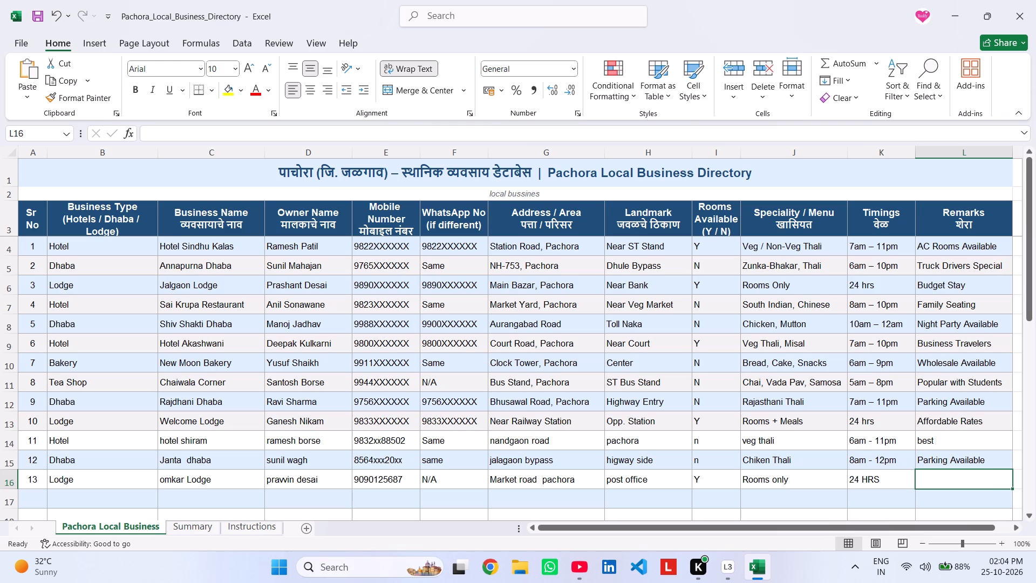
{"action": "left_click", "coordinate": [963, 478]}
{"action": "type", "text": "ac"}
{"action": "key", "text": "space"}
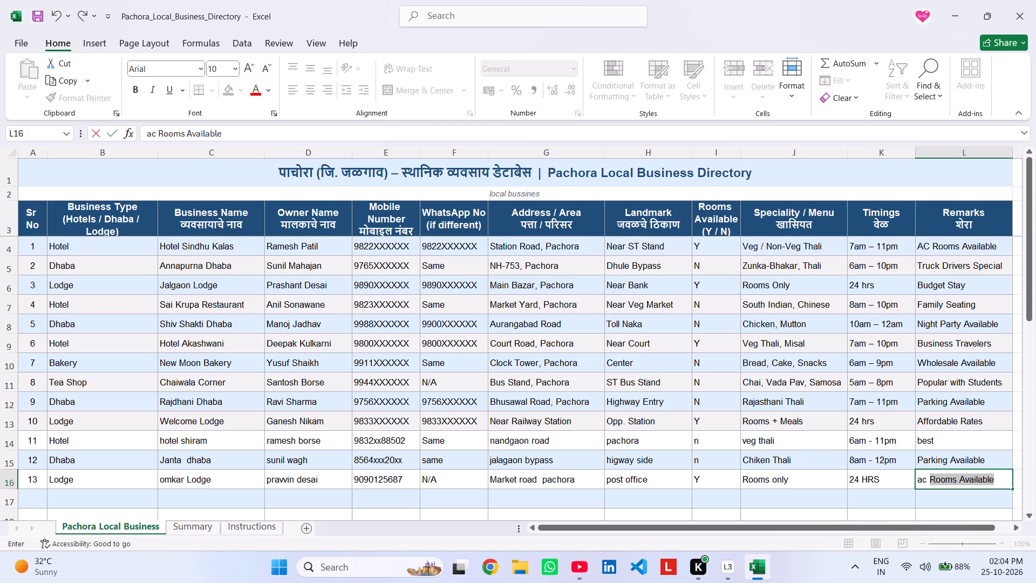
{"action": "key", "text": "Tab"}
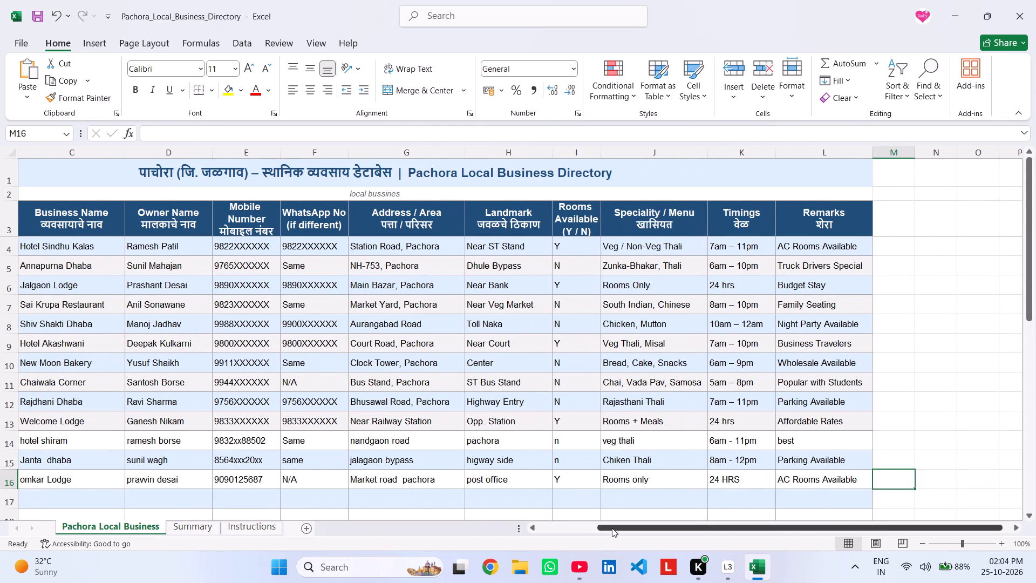
Start a new directory row with Sr No 14 and the business type Bakery.
{"action": "scroll", "coordinate": [594, 420], "scroll_direction": "right", "scroll_amount": 2}
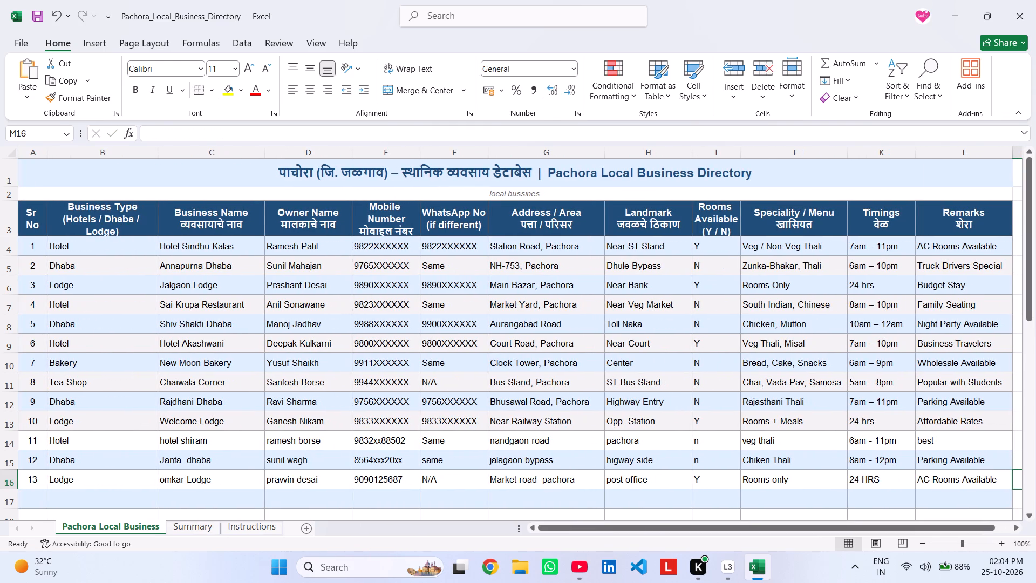
{"action": "left_click", "coordinate": [33, 499]}
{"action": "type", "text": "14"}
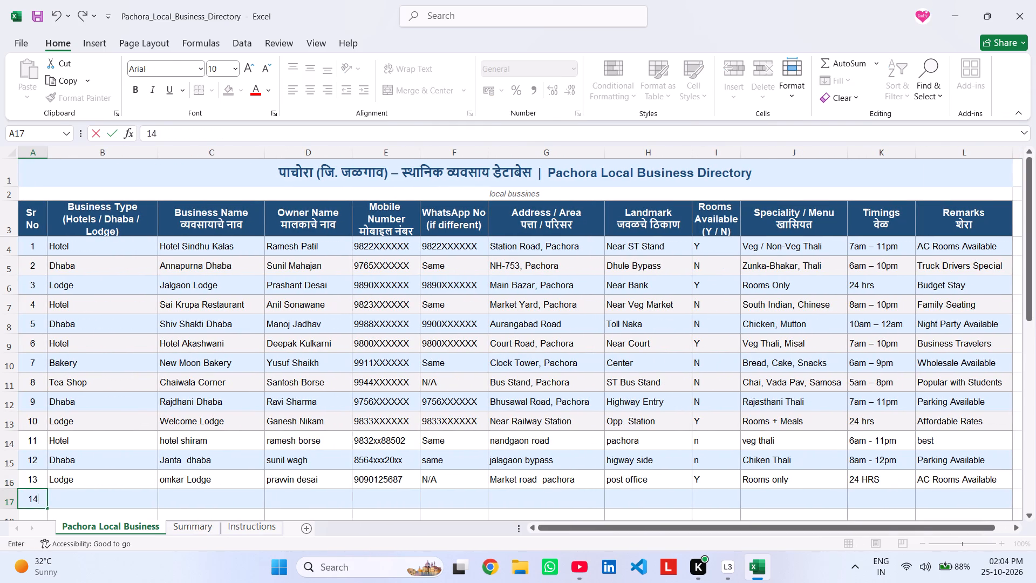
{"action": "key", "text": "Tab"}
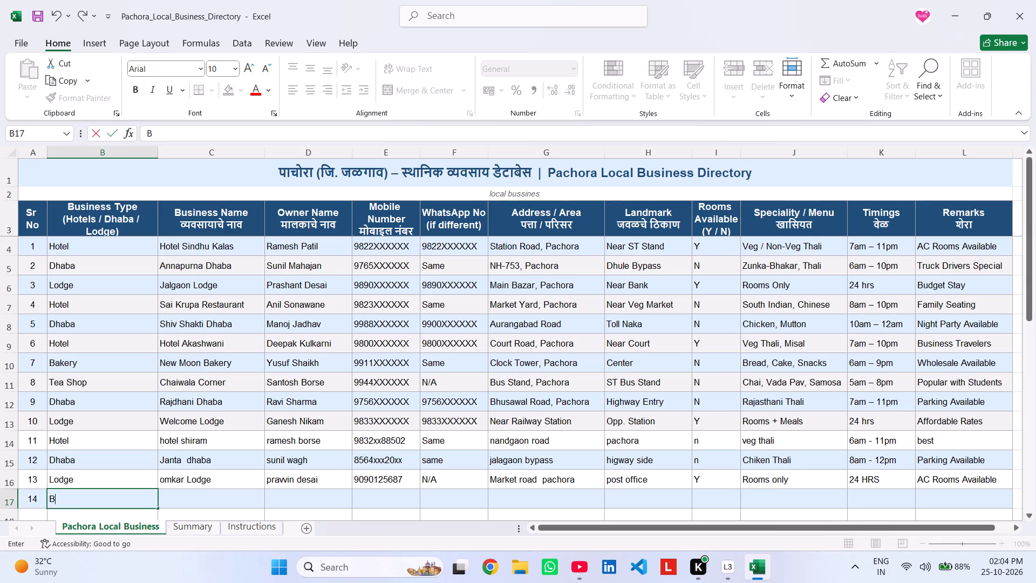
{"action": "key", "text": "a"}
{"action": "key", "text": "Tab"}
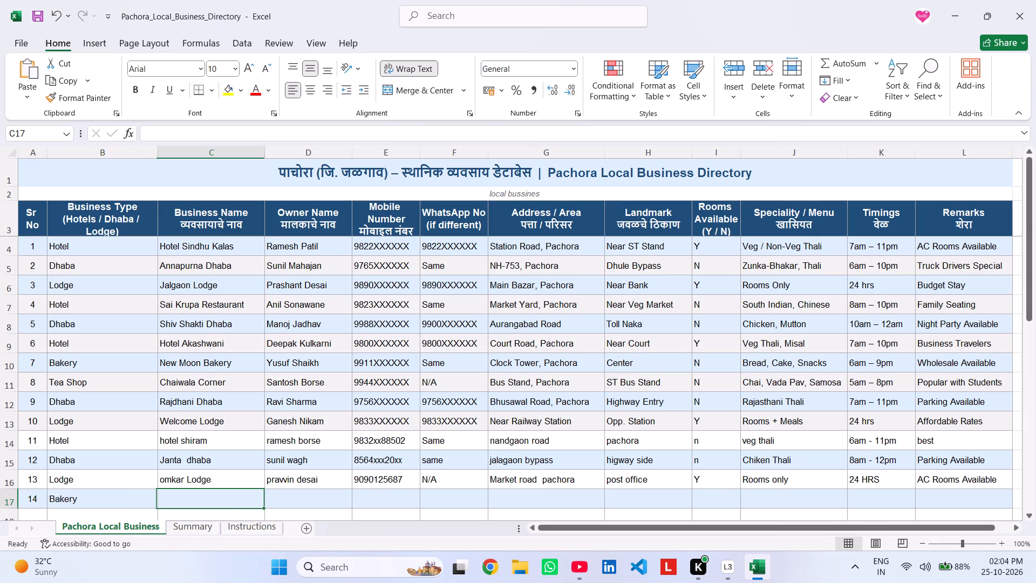
Enter "Laxmi Bakery" as the business name for entry 14.
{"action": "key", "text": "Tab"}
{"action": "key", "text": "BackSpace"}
{"action": "left_click", "coordinate": [201, 491]}
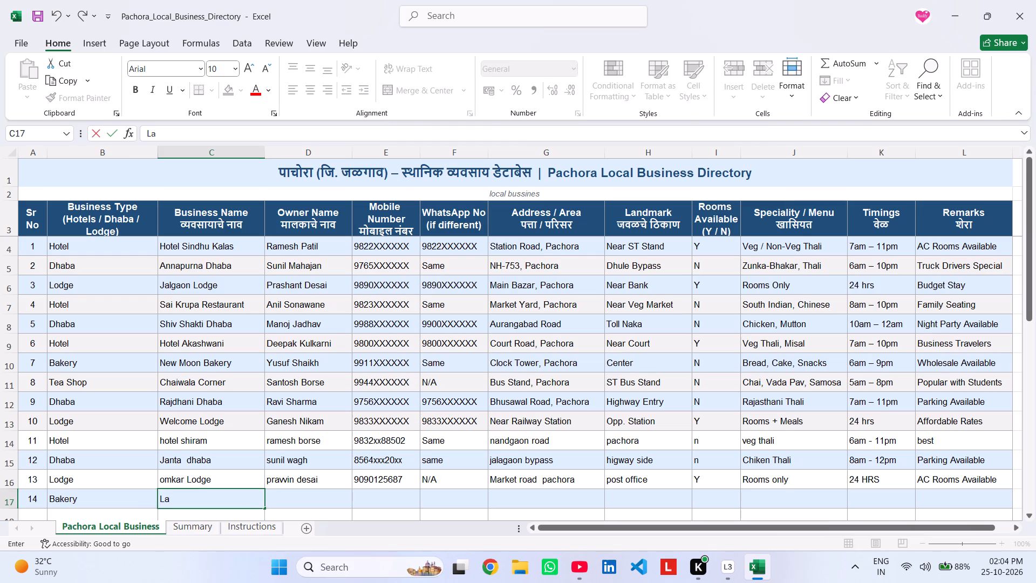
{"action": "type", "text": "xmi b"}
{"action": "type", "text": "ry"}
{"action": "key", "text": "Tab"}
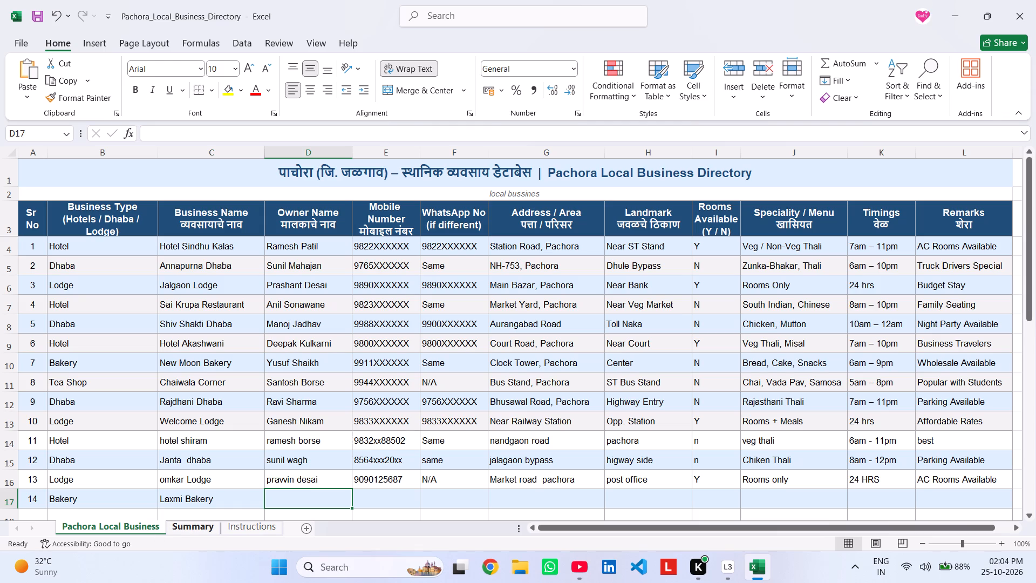
Fill in the owner's name and mobile number for Laxmi Bakery in entry 14.
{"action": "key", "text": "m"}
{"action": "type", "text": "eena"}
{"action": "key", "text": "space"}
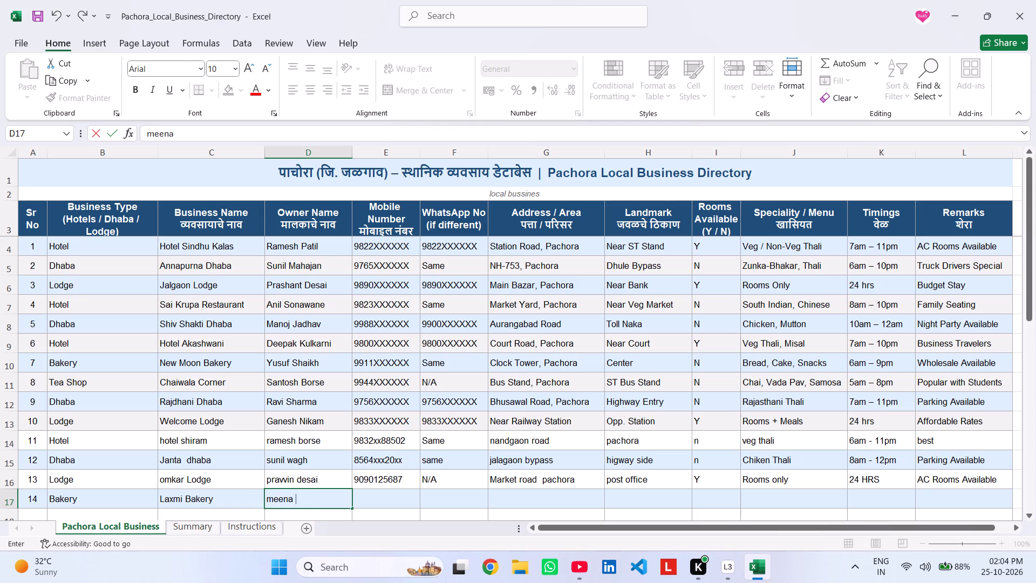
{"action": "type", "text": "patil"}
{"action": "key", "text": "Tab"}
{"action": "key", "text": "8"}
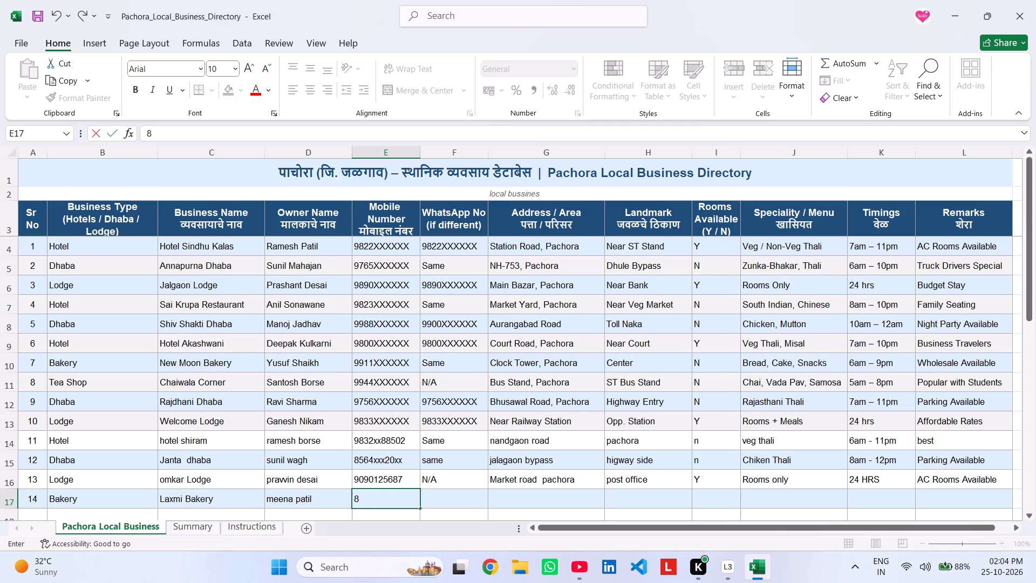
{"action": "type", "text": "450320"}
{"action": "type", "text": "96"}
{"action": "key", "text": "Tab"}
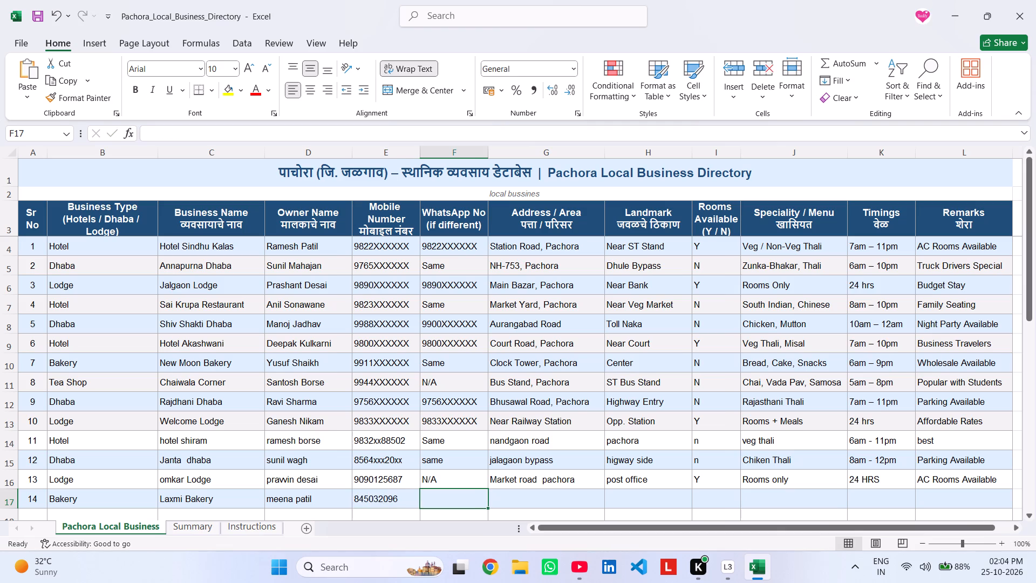
Enter "Y" in the WhatsApp No cell of entry 14.
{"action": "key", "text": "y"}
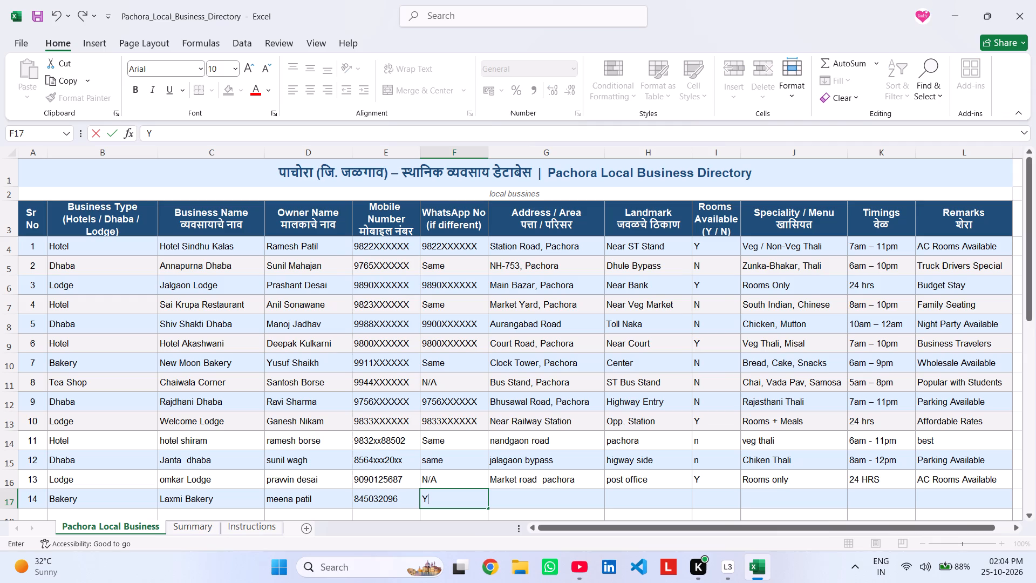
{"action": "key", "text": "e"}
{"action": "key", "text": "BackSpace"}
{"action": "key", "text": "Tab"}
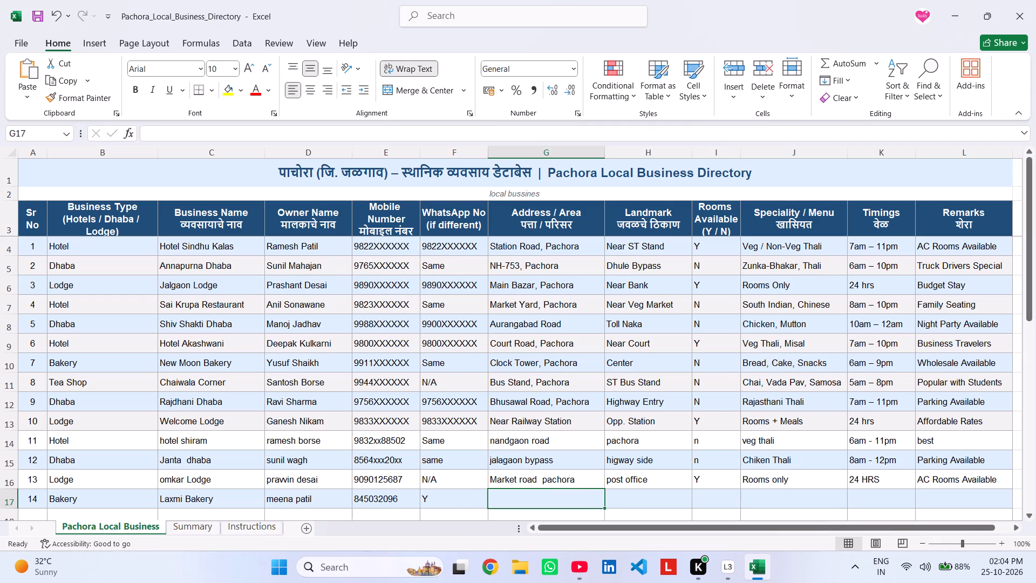
Enter "Gandi nagar" in the Address / Area cell of entry 14.
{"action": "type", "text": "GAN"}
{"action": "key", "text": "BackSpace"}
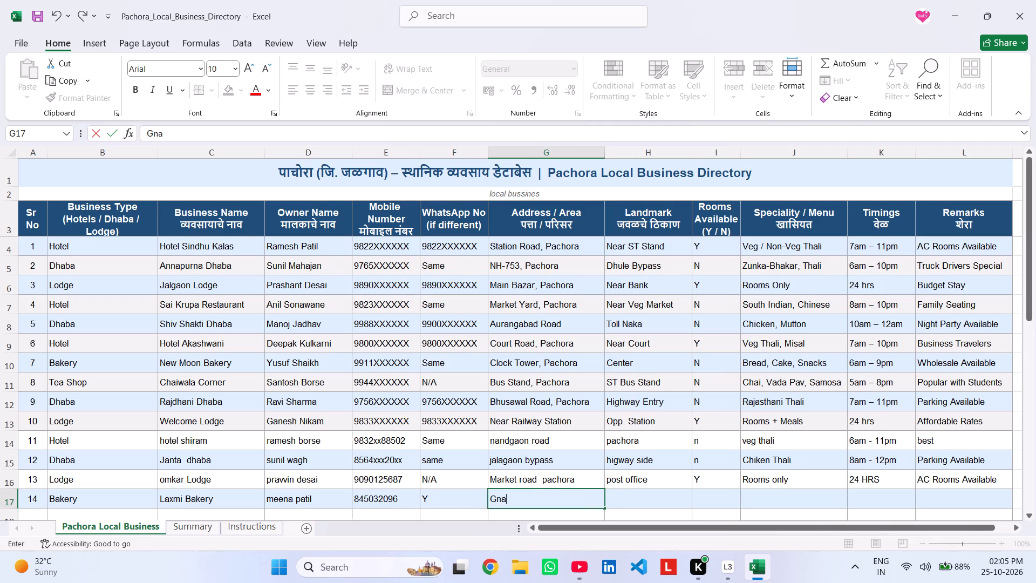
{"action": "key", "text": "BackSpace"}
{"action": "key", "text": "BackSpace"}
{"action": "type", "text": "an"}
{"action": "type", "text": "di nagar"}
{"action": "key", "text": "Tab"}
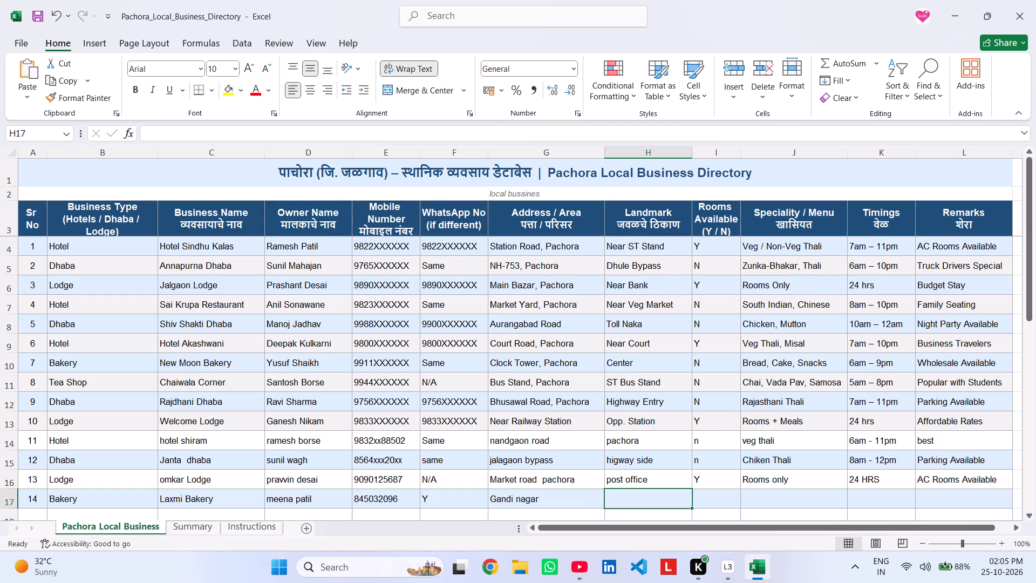
Fill in entry 14's landmark as "near scholl" and its rooms availability as N.
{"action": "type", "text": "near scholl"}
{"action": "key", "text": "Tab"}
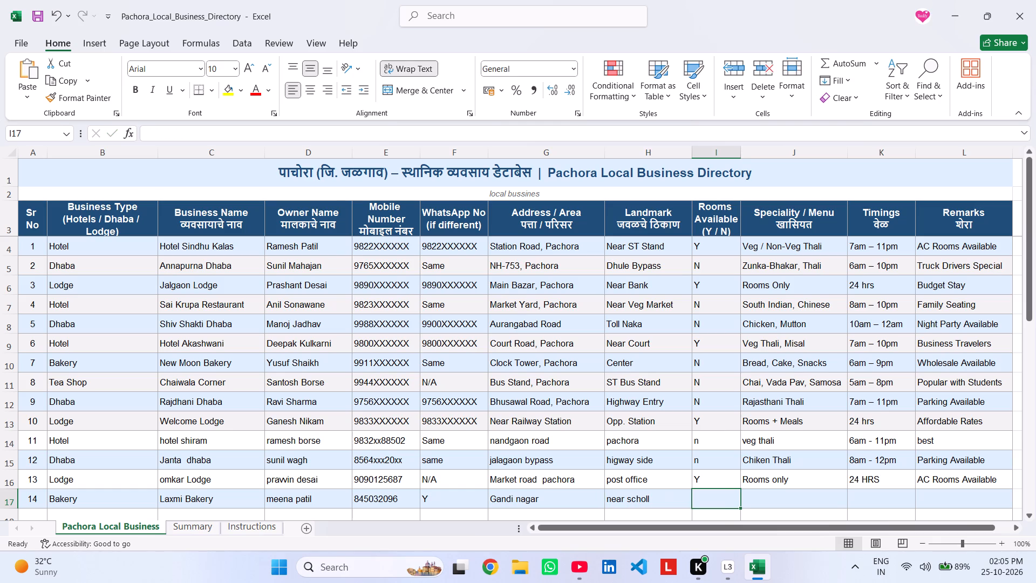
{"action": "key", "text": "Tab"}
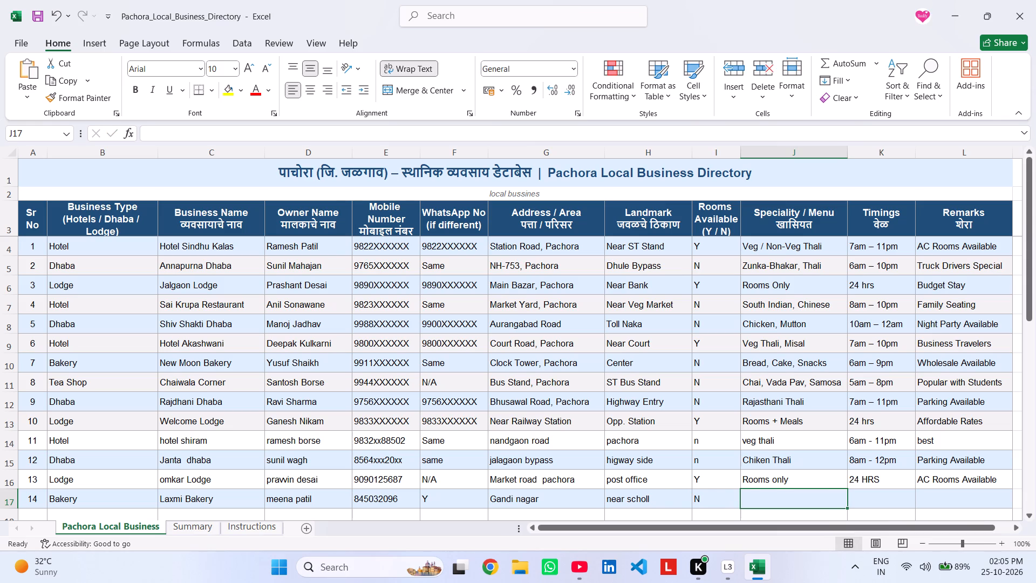
Enter "Bread, Cake, Snacks" in the Speciality / Menu cell of entry 14.
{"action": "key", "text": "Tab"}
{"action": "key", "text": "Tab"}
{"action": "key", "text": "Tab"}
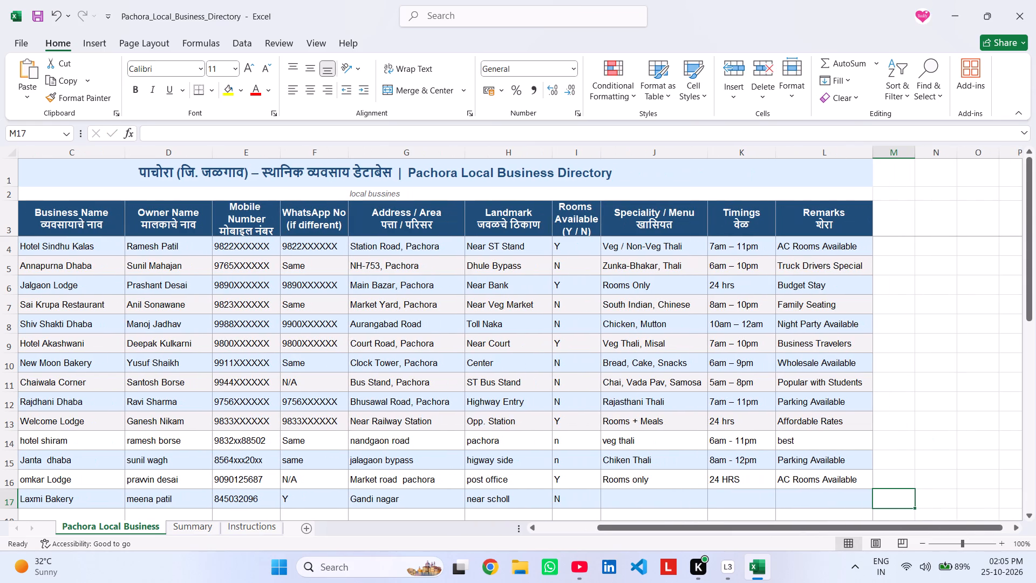
{"action": "left_click", "coordinate": [639, 489]}
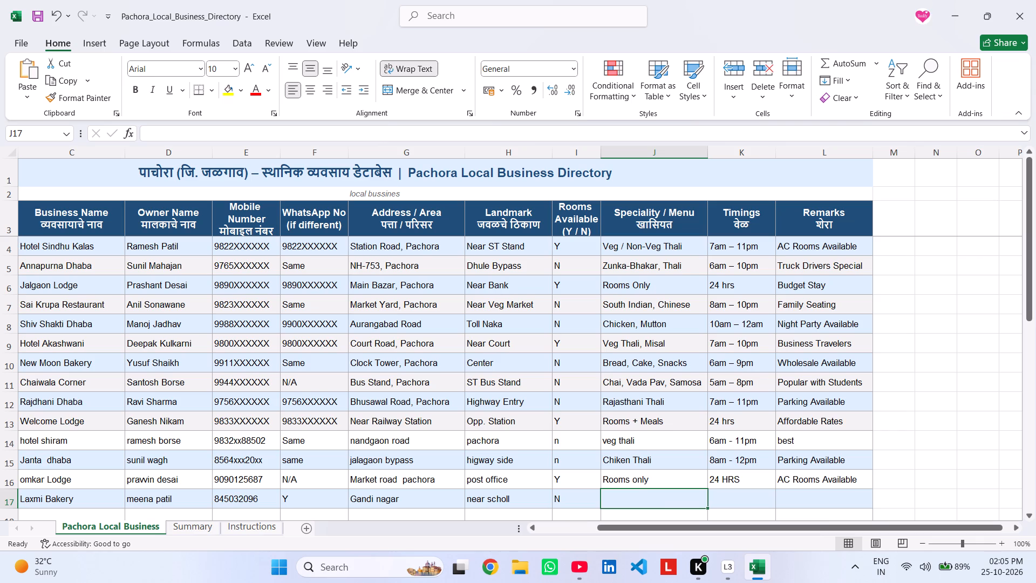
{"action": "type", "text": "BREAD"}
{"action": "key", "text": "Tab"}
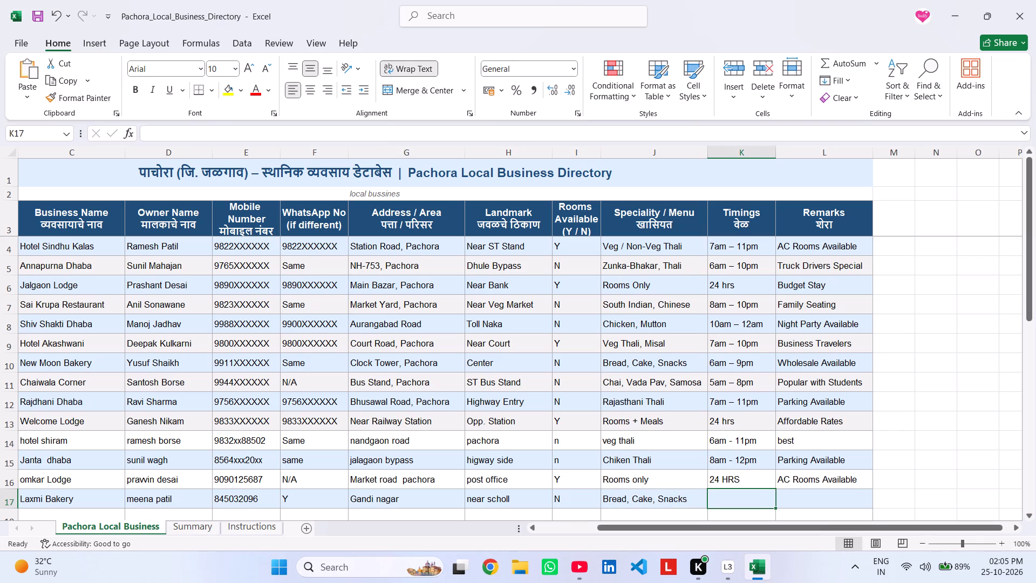
Enter "6an - 8pm" as the timings for entry 14, Laxmi Bakery.
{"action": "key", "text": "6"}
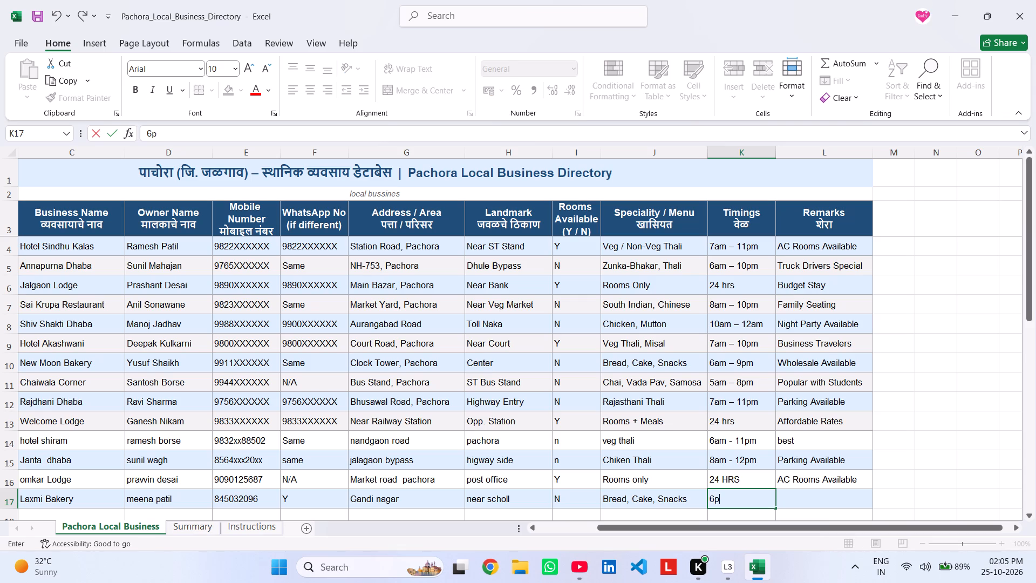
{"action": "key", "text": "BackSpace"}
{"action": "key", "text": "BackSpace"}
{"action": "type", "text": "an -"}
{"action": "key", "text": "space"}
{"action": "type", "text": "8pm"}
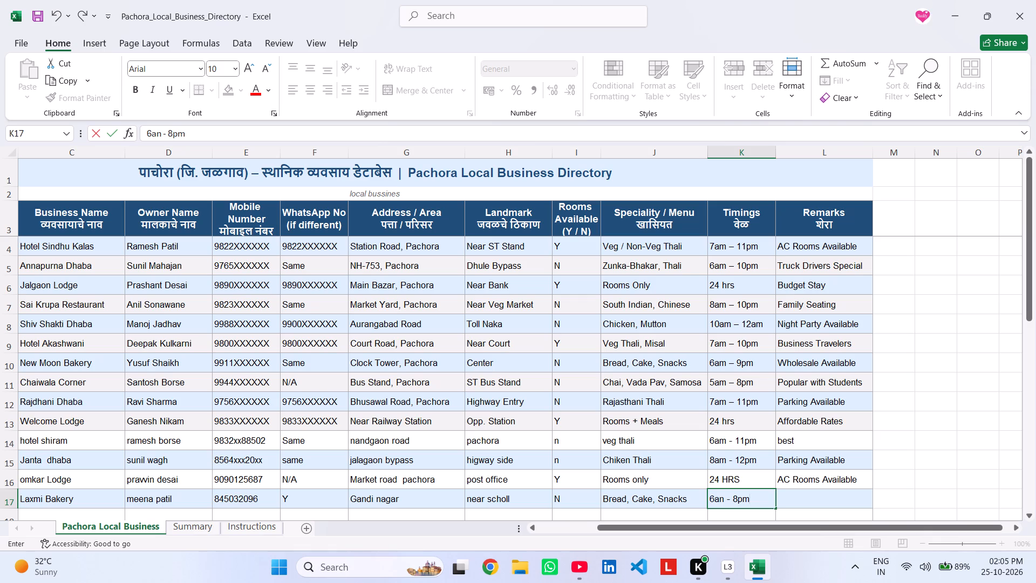
Enter "best one" in the Remarks cell of entry 14.
{"action": "left_click", "coordinate": [807, 503]}
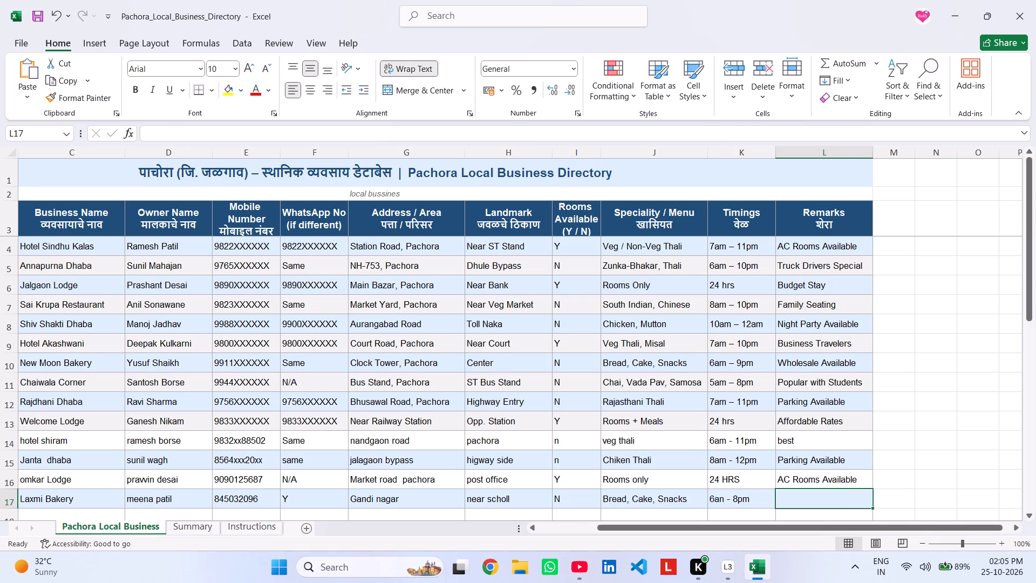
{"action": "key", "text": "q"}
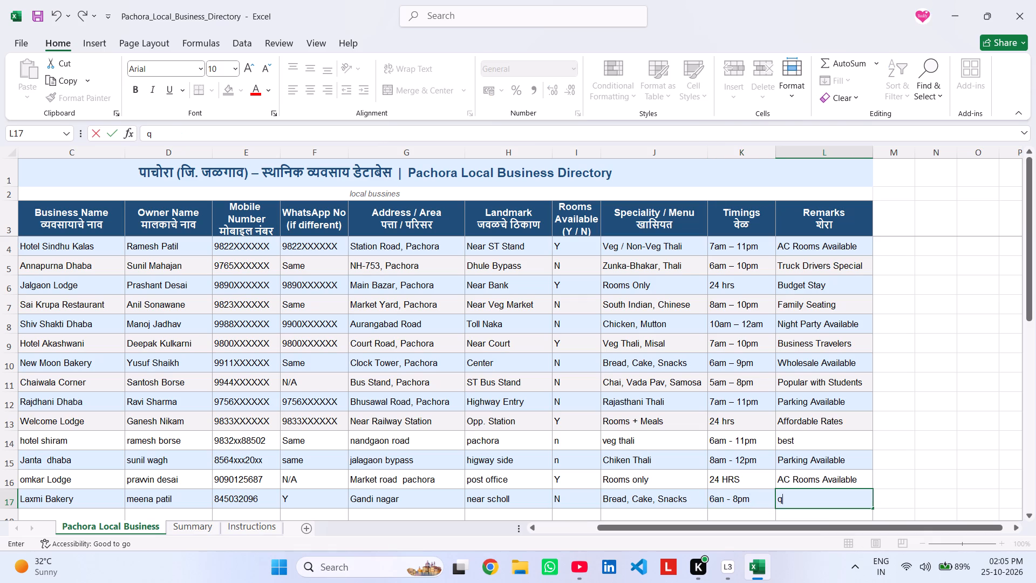
{"action": "key", "text": "BackSpace"}
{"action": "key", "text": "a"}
{"action": "key", "text": "BackSpace"}
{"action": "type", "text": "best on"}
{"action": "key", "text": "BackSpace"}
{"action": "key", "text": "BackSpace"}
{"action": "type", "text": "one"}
Start a new directory row below Laxmi Bakery with Sr No 15 and the business type Tea Shop.
{"action": "scroll", "coordinate": [722, 438], "scroll_direction": "right", "scroll_amount": 4}
{"action": "scroll", "coordinate": [722, 438], "scroll_direction": "down", "scroll_amount": 2}
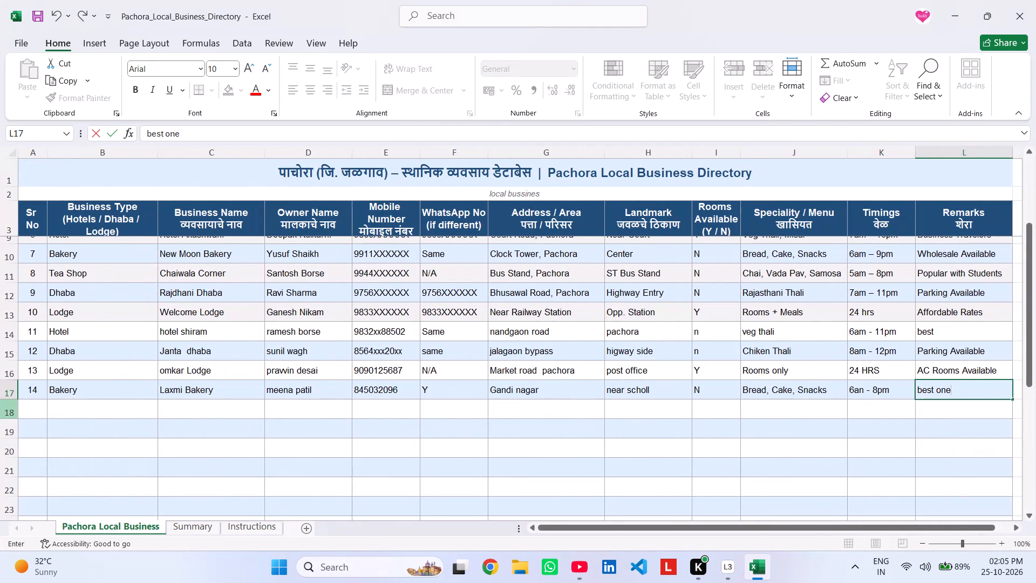
{"action": "left_click", "coordinate": [32, 411]}
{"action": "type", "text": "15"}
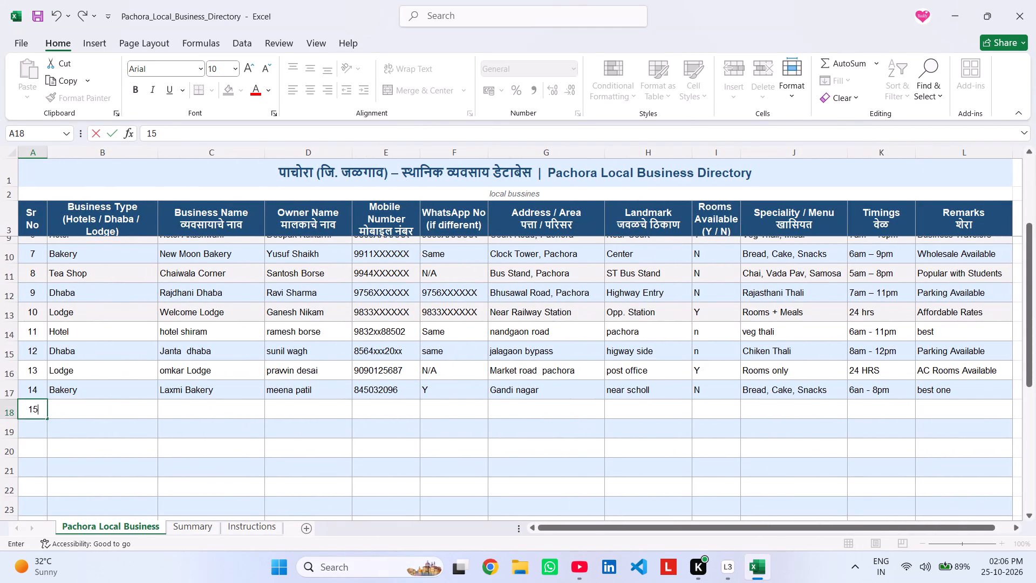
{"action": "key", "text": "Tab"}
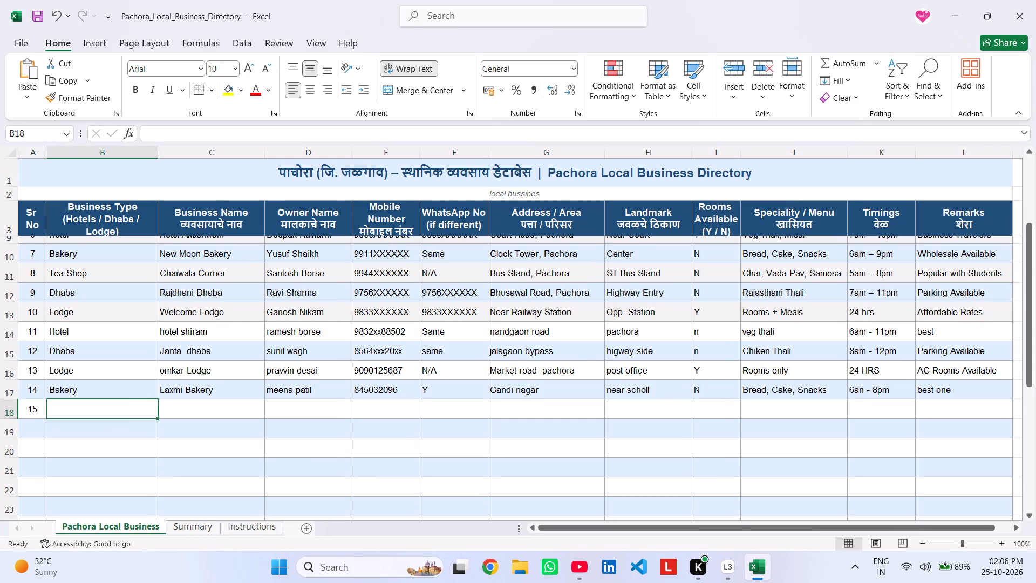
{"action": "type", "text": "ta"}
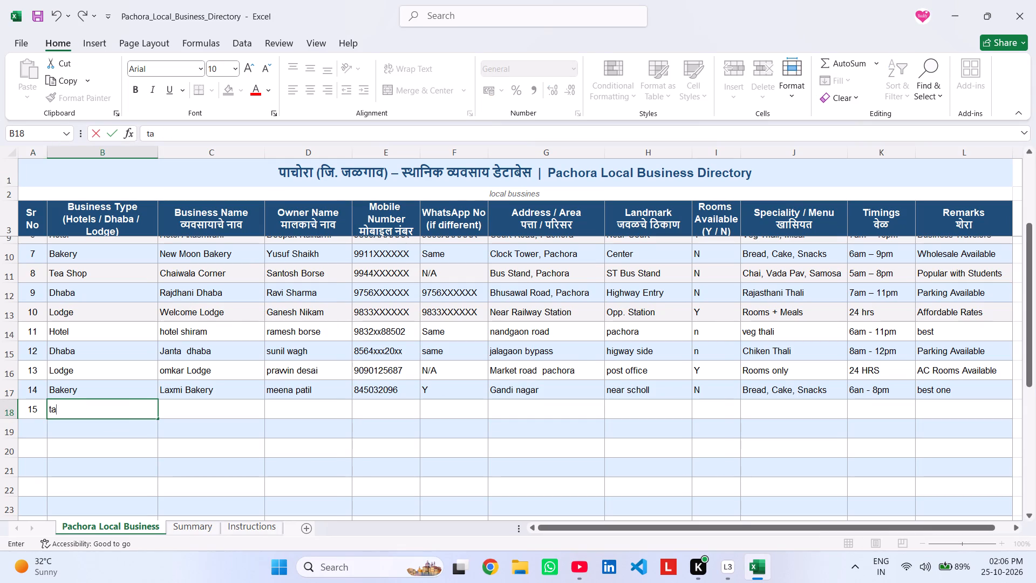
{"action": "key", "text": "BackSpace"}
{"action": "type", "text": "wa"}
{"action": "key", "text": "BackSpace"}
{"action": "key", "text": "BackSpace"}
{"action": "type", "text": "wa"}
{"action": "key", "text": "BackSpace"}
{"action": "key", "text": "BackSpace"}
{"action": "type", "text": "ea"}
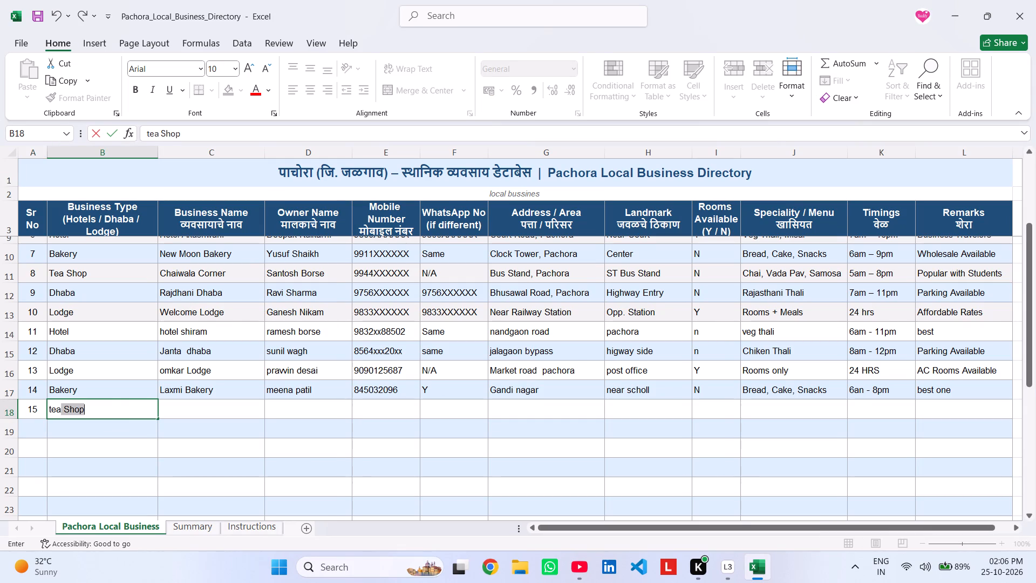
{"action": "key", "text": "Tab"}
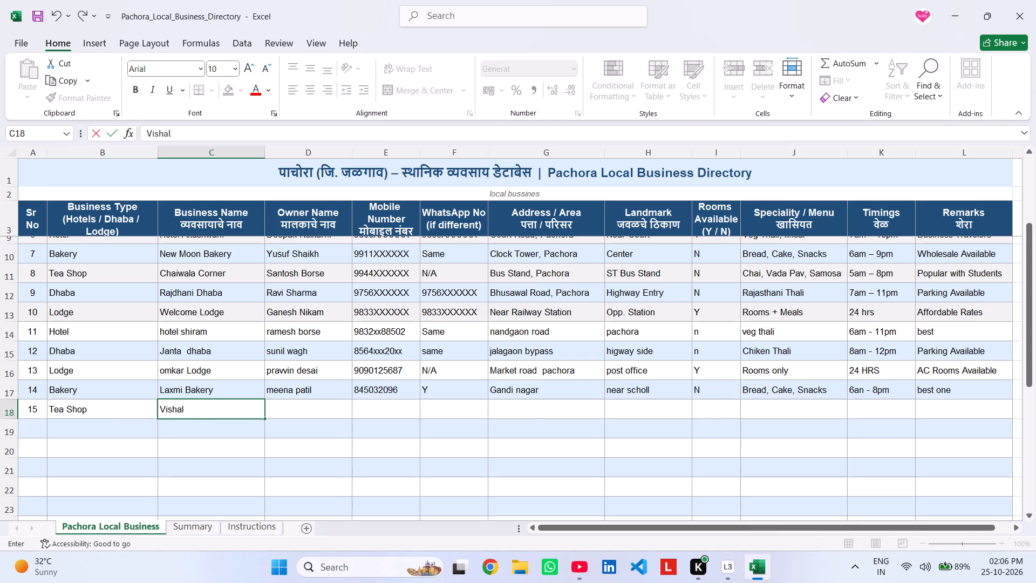
Enter "Vishal Tea" as the business name for entry 15, the Tea Shop row.
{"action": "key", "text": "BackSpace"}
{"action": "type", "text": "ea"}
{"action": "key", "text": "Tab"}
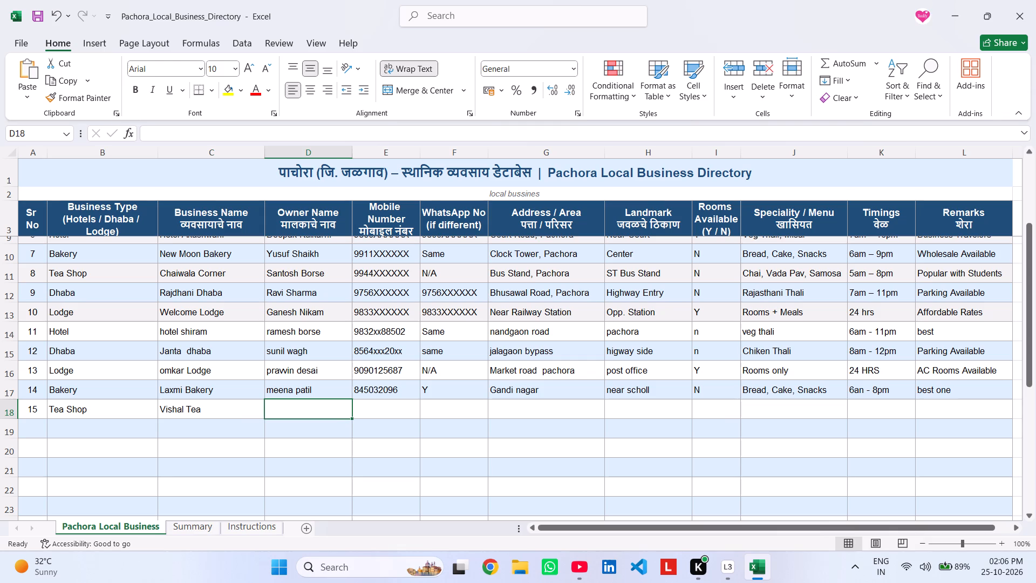
Enter the owner's name in the Owner Name cell of entry 15, Vishal Tea.
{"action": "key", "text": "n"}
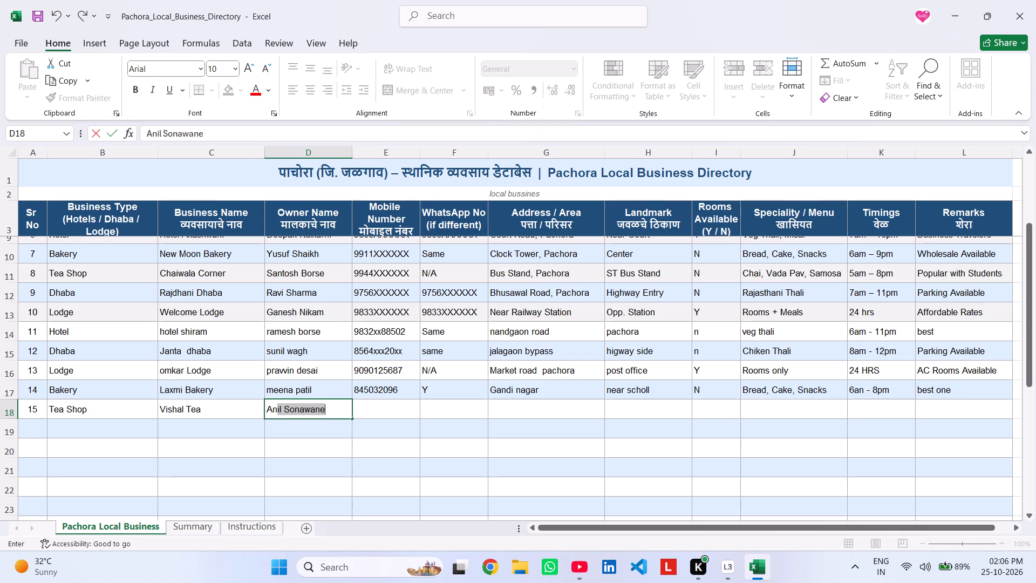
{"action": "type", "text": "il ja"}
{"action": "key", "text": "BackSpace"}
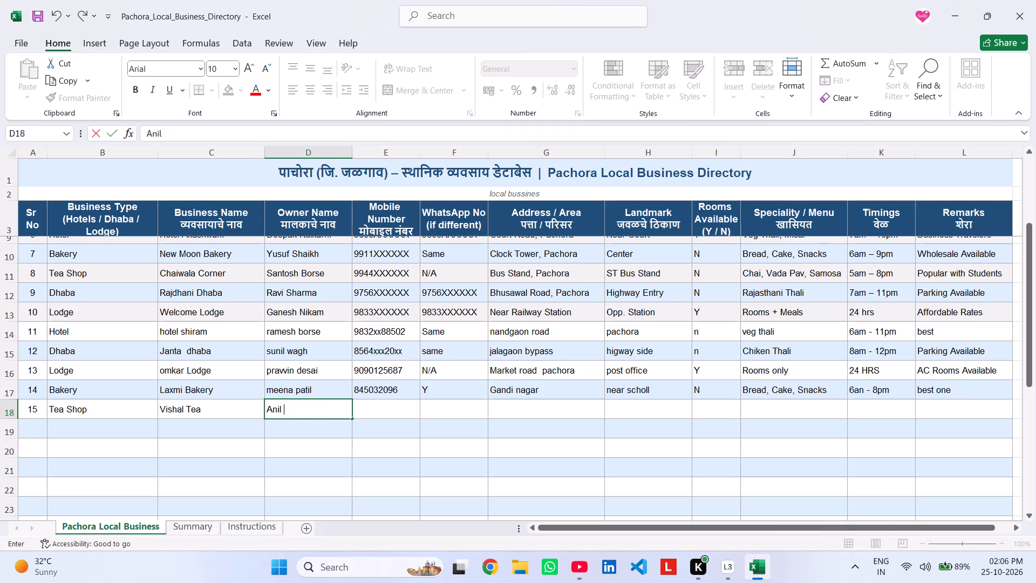
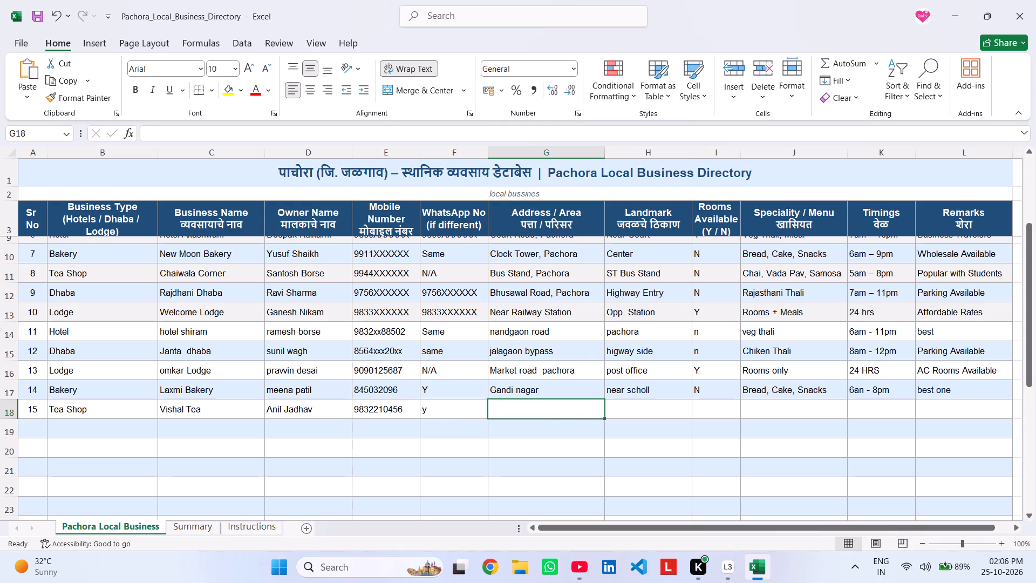
Enter "college road" in the Address / Area cell of entry 15, Vishal Tea.
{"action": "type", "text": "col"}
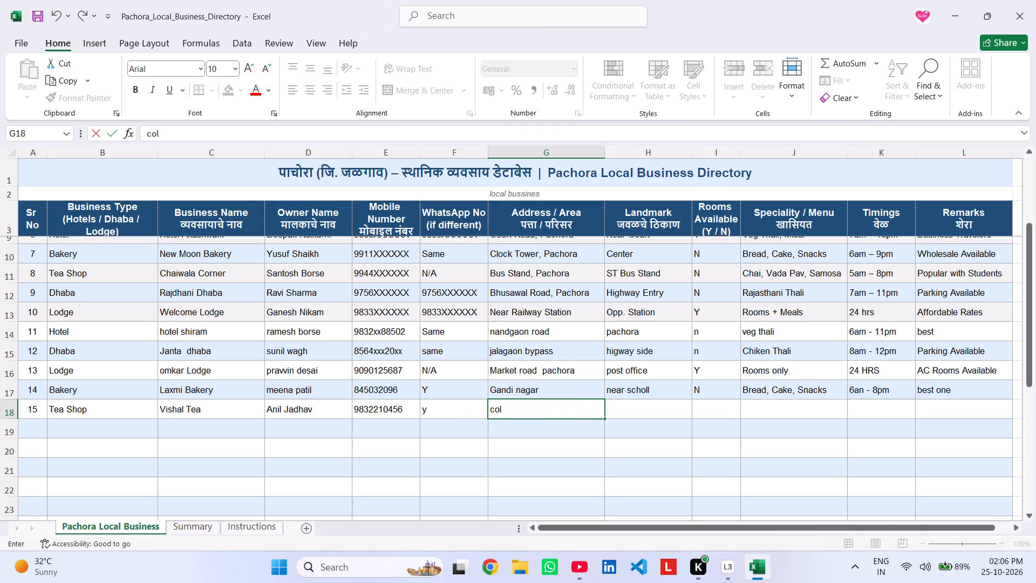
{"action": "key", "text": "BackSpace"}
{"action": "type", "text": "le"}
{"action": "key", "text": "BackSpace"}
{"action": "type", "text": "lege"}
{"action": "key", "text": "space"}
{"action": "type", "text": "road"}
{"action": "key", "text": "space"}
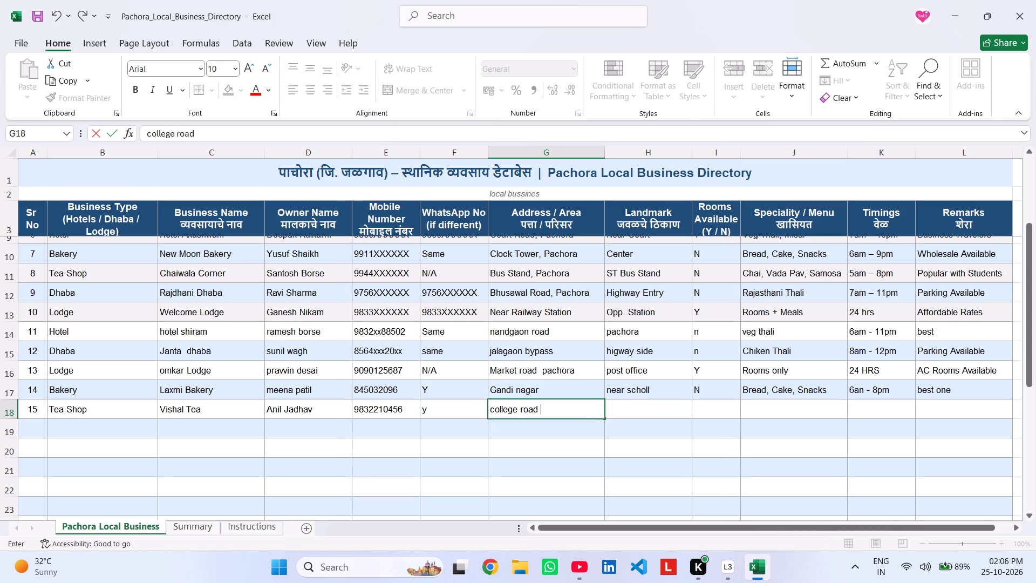
Enter "ST Bus Stand" as the landmark of entry 15 and mark its rooms available as "n".
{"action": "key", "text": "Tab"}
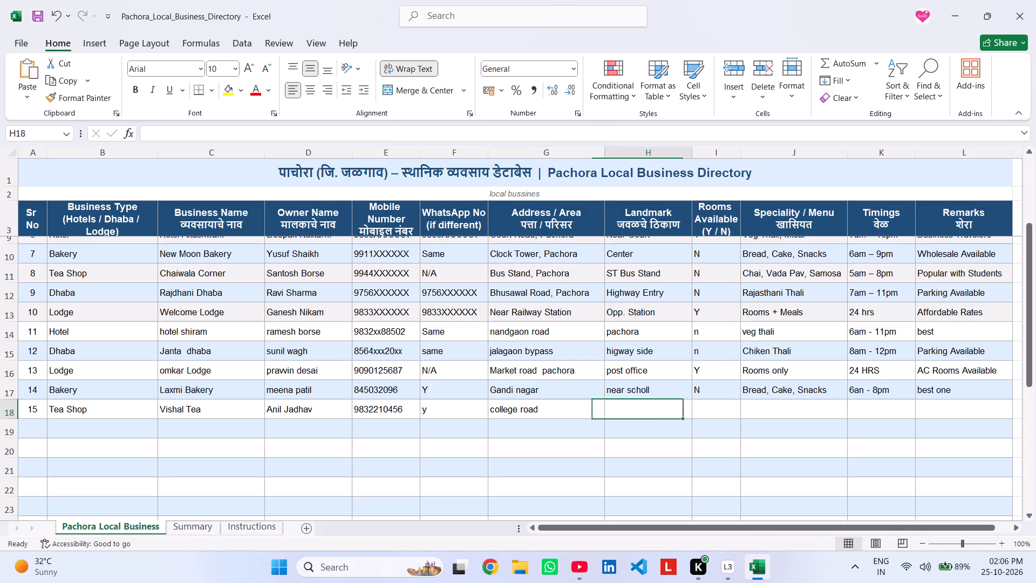
{"action": "type", "text": "st b"}
{"action": "key", "text": "Tab"}
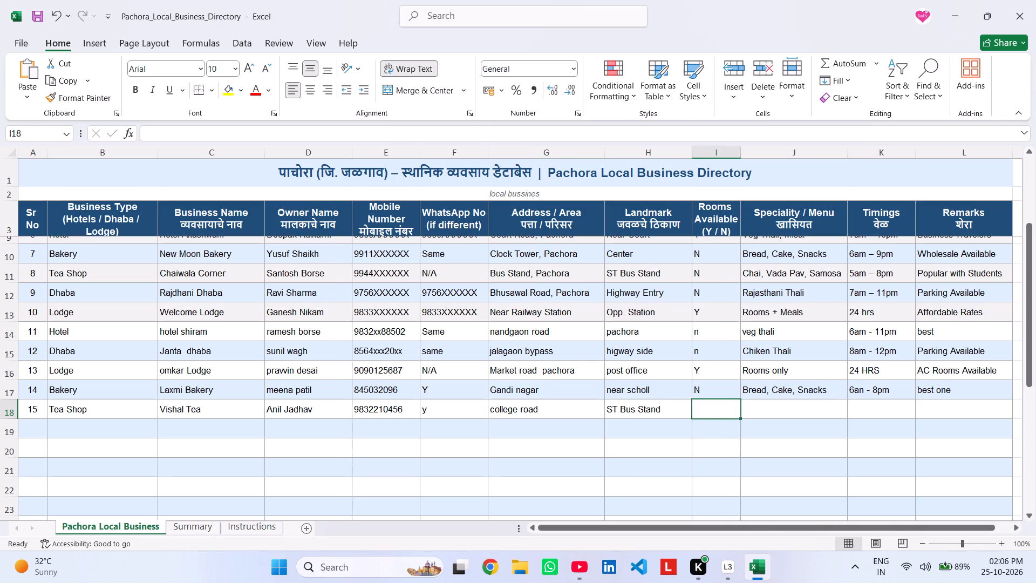
{"action": "key", "text": "Tab"}
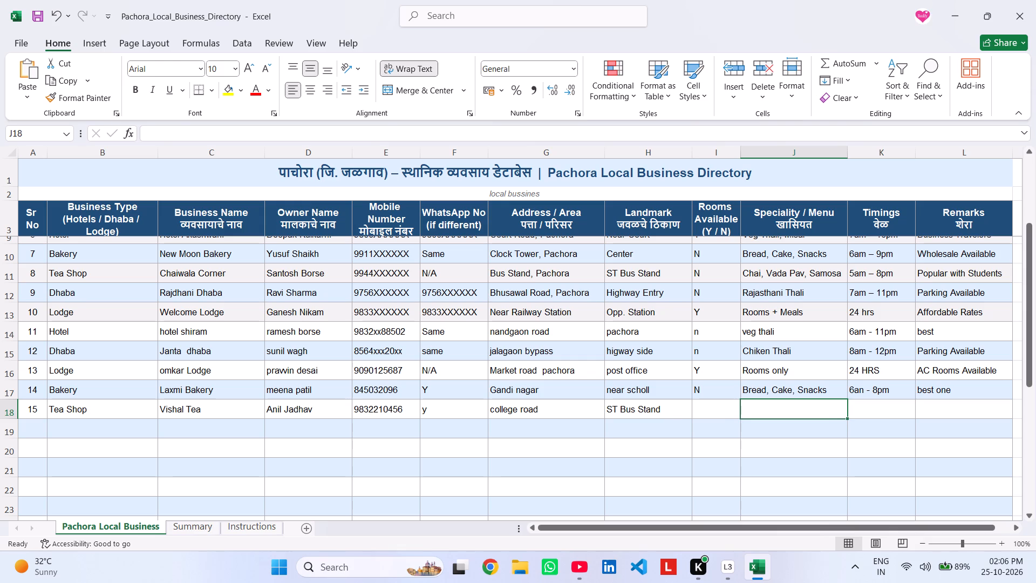
{"action": "left_click", "coordinate": [706, 406]}
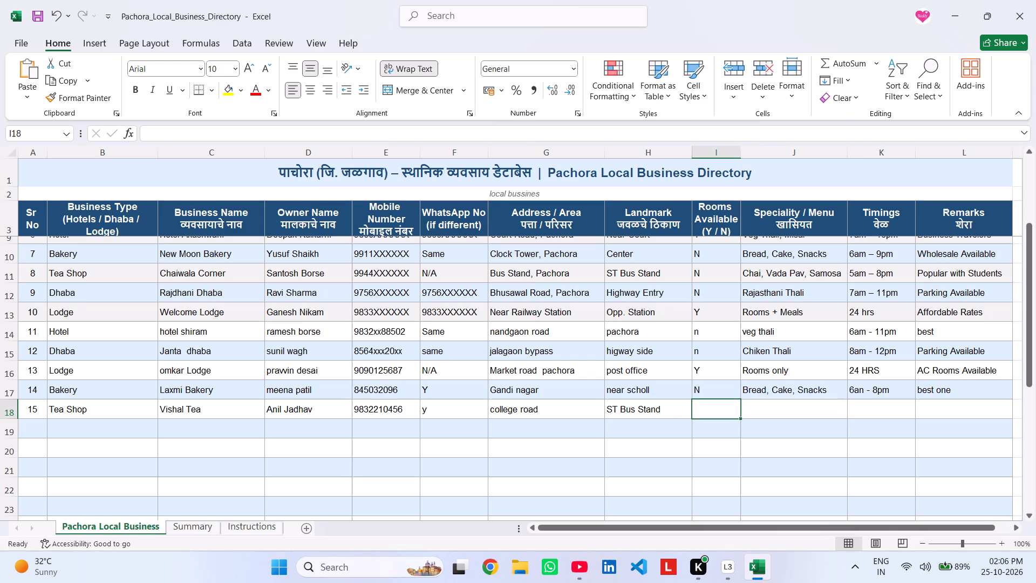
{"action": "key", "text": "n"}
{"action": "key", "text": "Tab"}
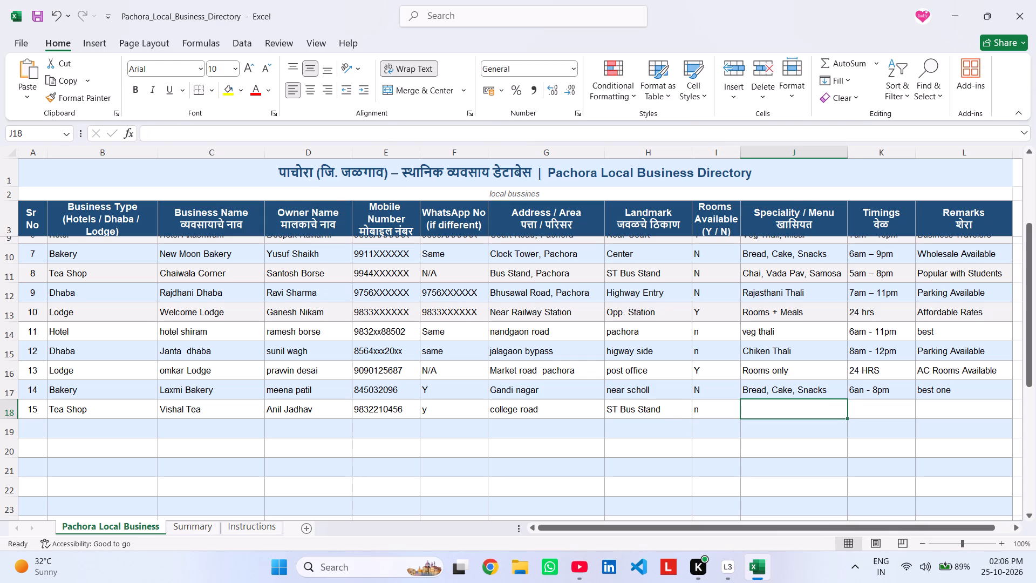
Enter "chai vada pav" in the Speciality / Menu cell of entry 15.
{"action": "type", "text": "chai"}
{"action": "key", "text": "space"}
{"action": "key", "text": "space"}
{"action": "type", "text": "vada pav"}
{"action": "key", "text": "Tab"}
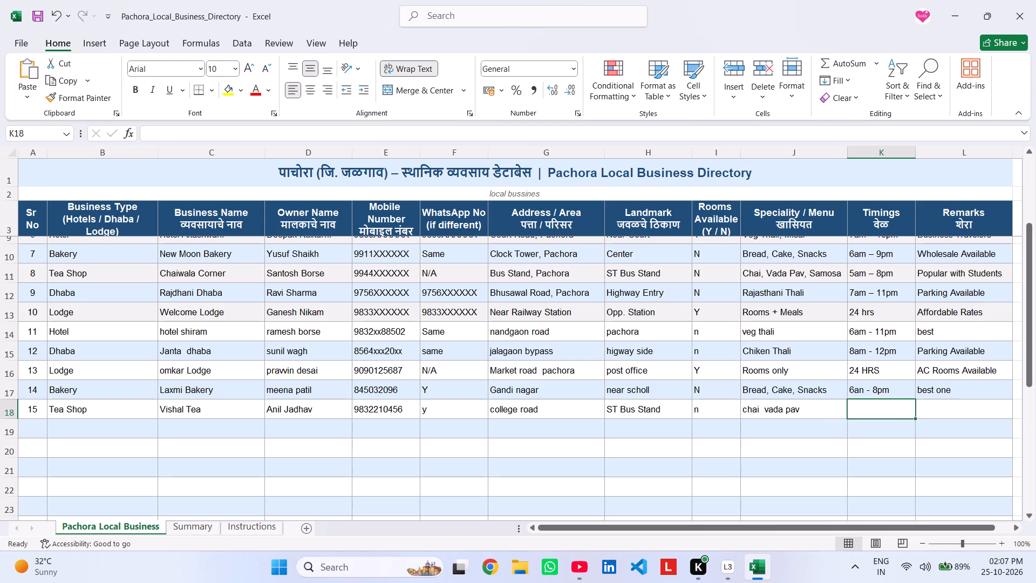
Enter "8am - 8 pm" as the timings for entry 15, Vishal Tea.
{"action": "key", "text": "8"}
{"action": "type", "text": "am to"}
{"action": "key", "text": "space"}
{"action": "key", "text": "BackSpace"}
{"action": "key", "text": "BackSpace"}
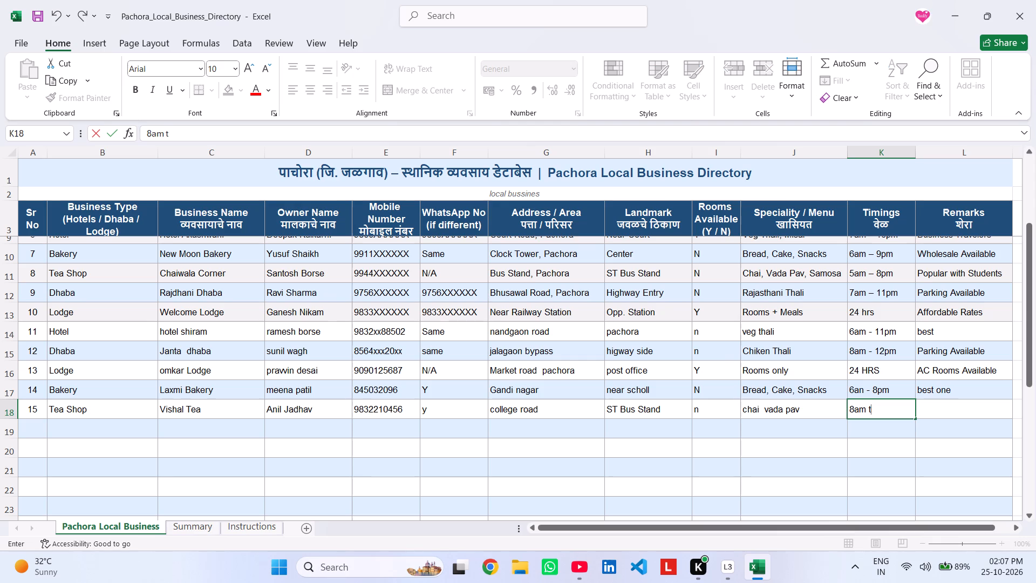
{"action": "key", "text": "BackSpace"}
{"action": "key", "text": "space"}
{"action": "type", "text": "-"}
{"action": "key", "text": "space"}
{"action": "key", "text": "9"}
{"action": "key", "text": "BackSpace"}
{"action": "type", "text": "8 a"}
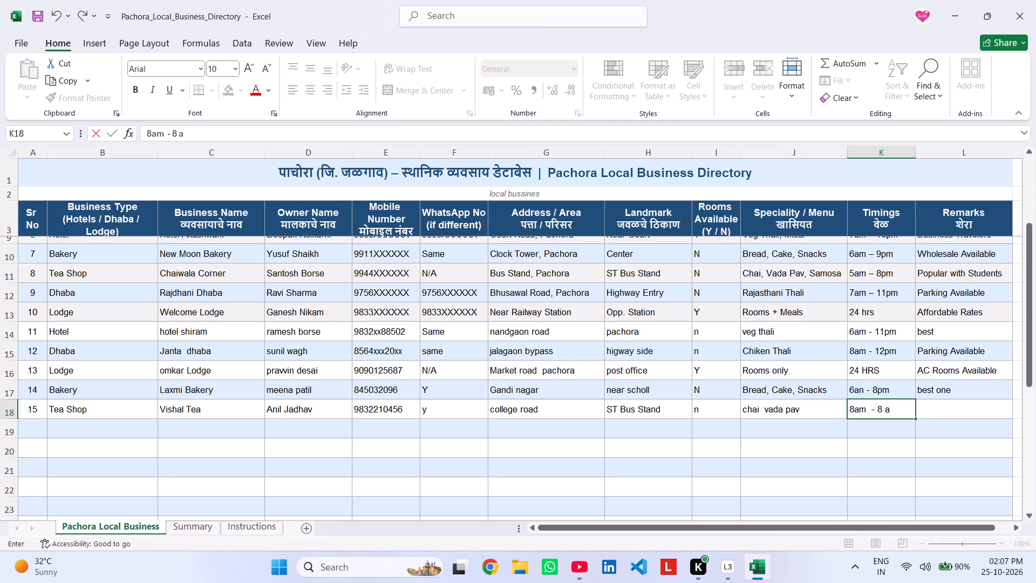
{"action": "key", "text": "BackSpace"}
{"action": "type", "text": "pm"}
{"action": "key", "text": "Tab"}
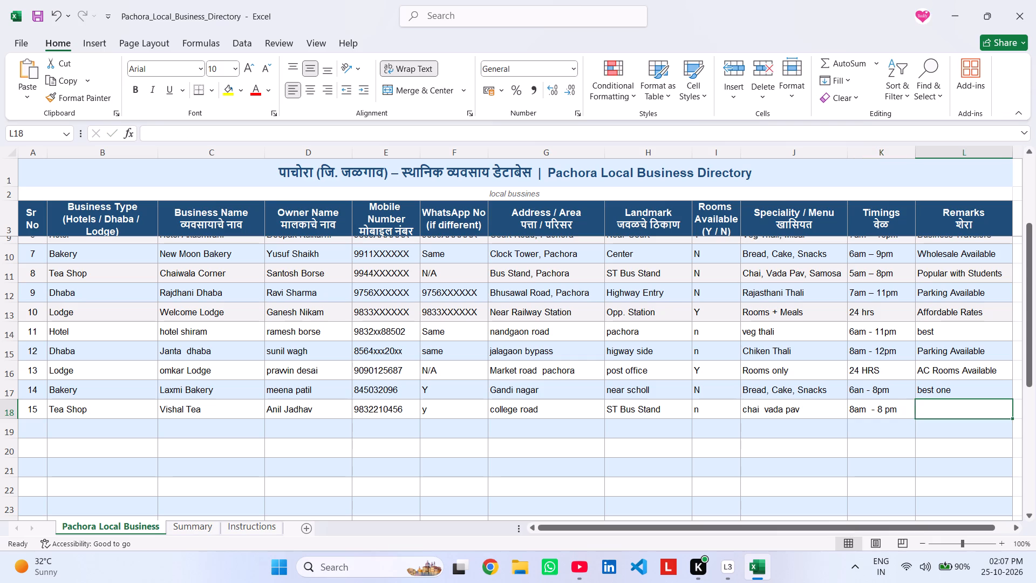
Enter "Parking Available" in the Remarks cell of entry 15.
{"action": "type", "text": "be"}
{"action": "key", "text": "BackSpace"}
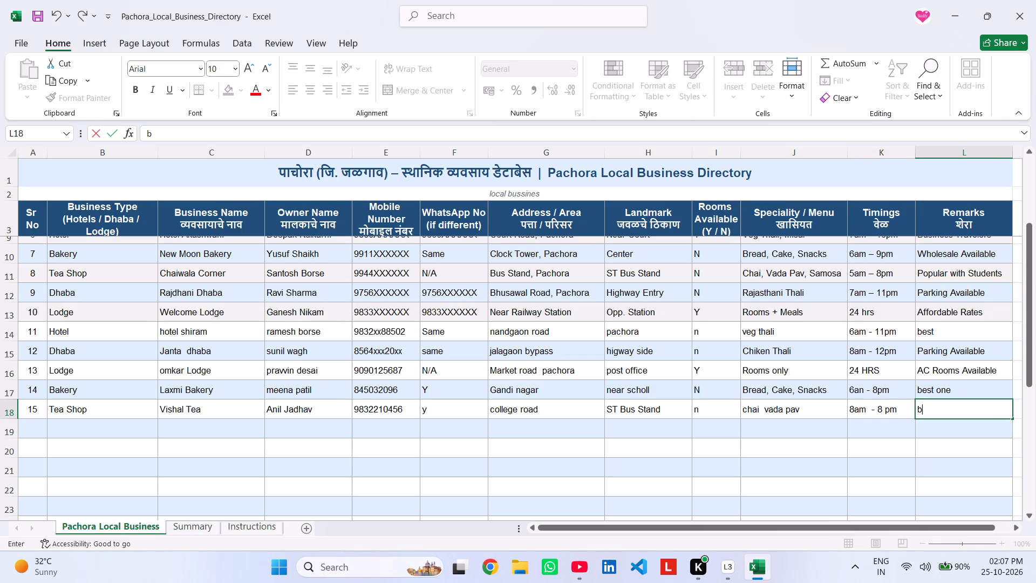
{"action": "key", "text": "BackSpace"}
{"action": "type", "text": "pa"}
{"action": "key", "text": "Tab"}
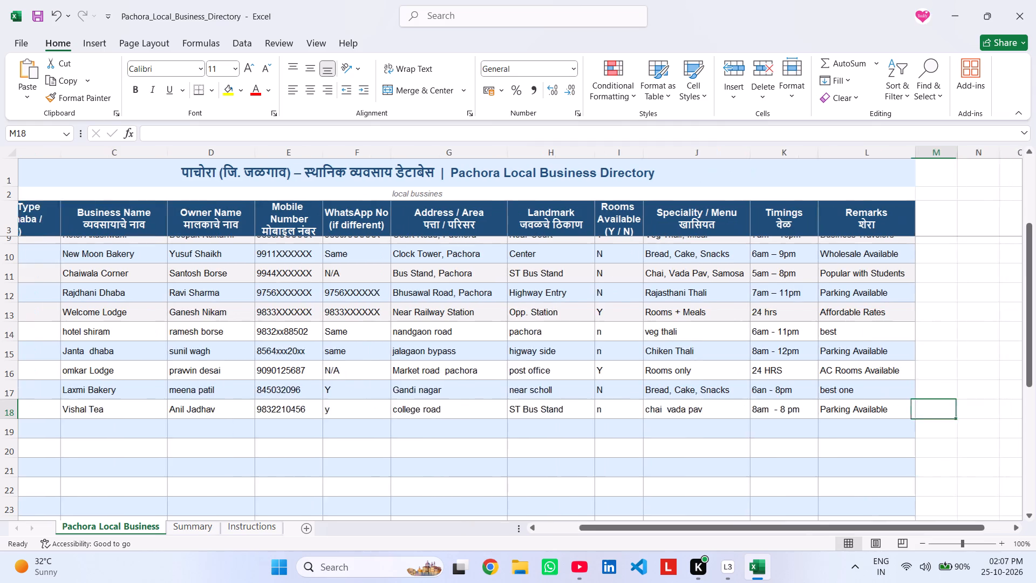
Start a new directory row below Vishal Tea with Sr No 16 and the business type "restaurment".
{"action": "scroll", "coordinate": [814, 381], "scroll_direction": "right", "scroll_amount": 4}
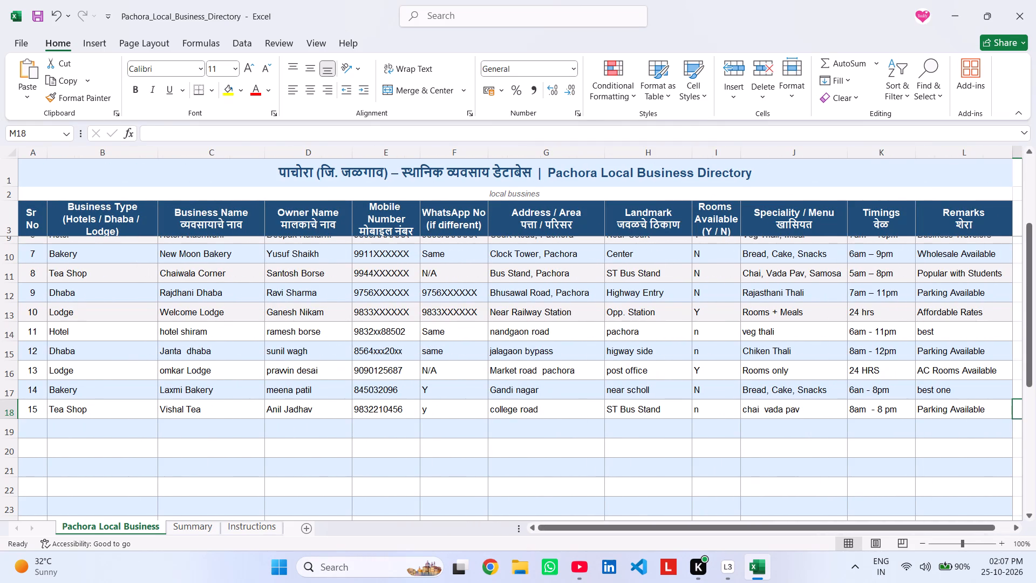
{"action": "left_click", "coordinate": [37, 426]}
{"action": "type", "text": "16"}
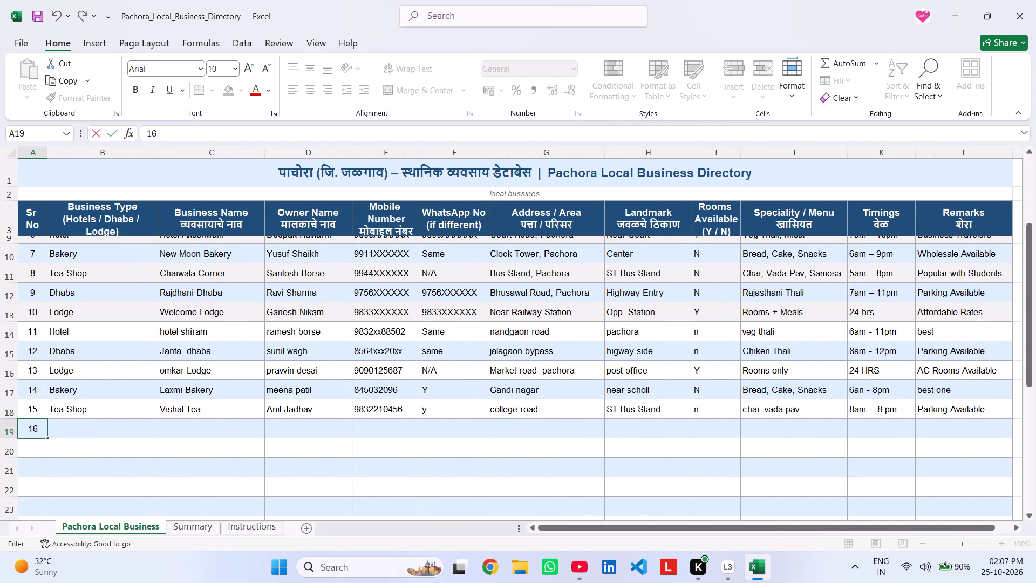
{"action": "key", "text": "Tab"}
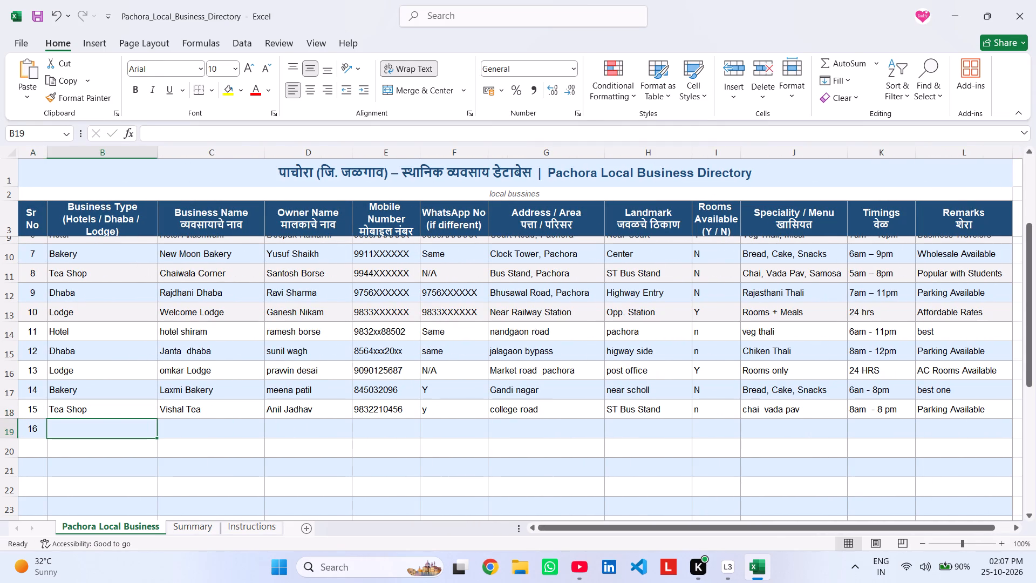
{"action": "key", "text": "e"}
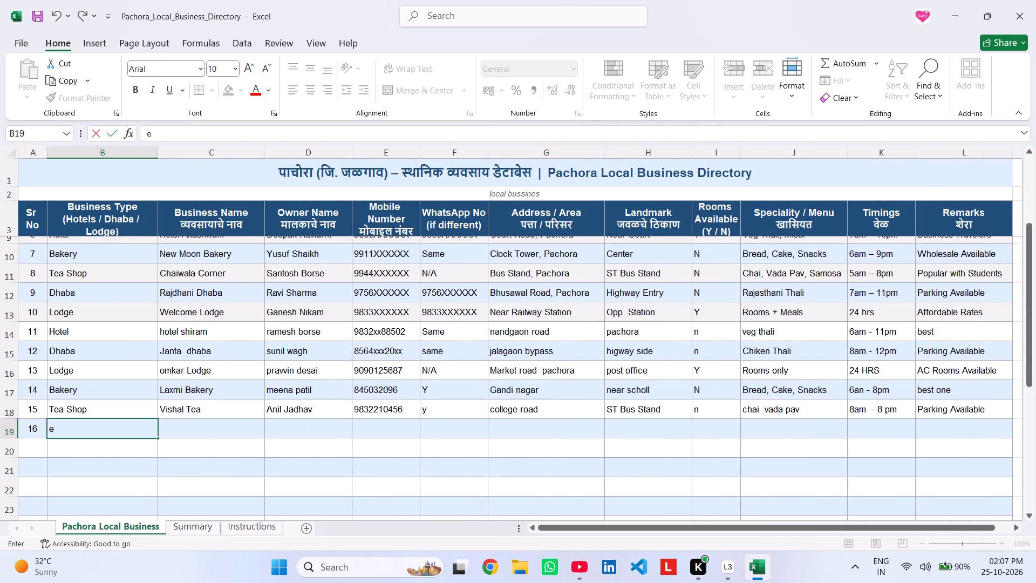
{"action": "key", "text": "BackSpace"}
{"action": "type", "text": "rese"}
{"action": "key", "text": "BackSpace"}
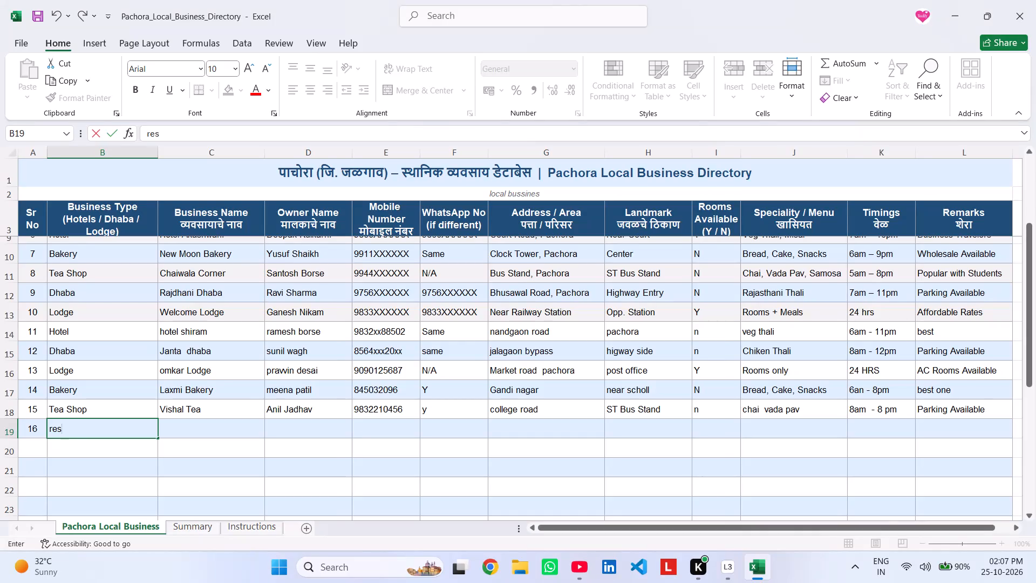
{"action": "type", "text": "ta"}
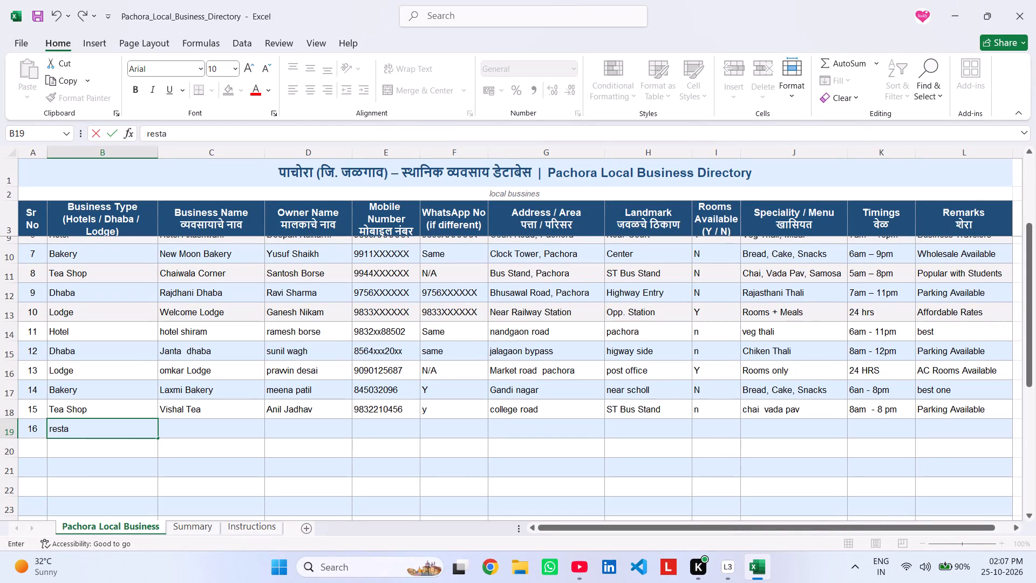
{"action": "key", "text": "r"}
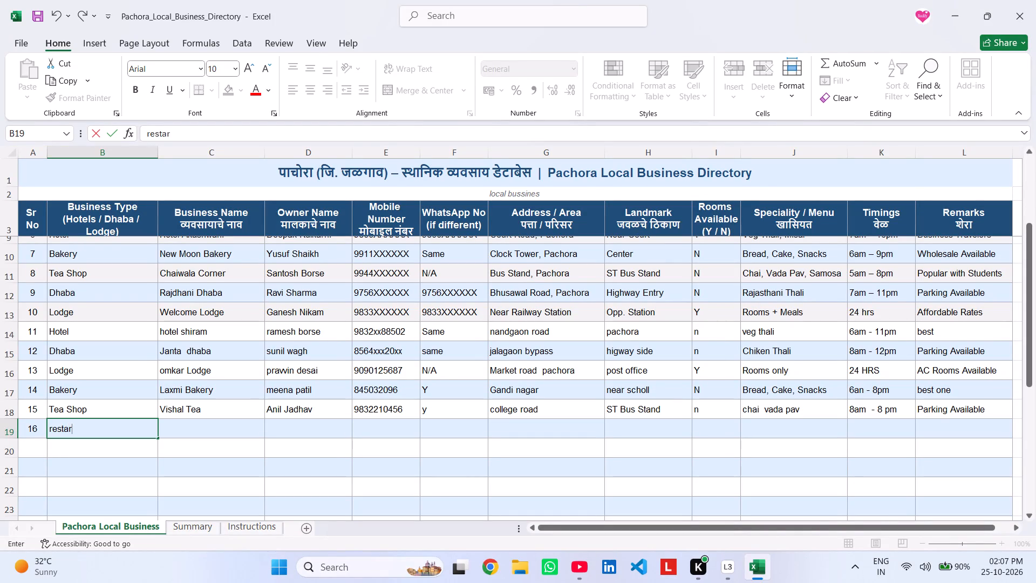
{"action": "key", "text": "BackSpace"}
{"action": "key", "text": "BackSpace"}
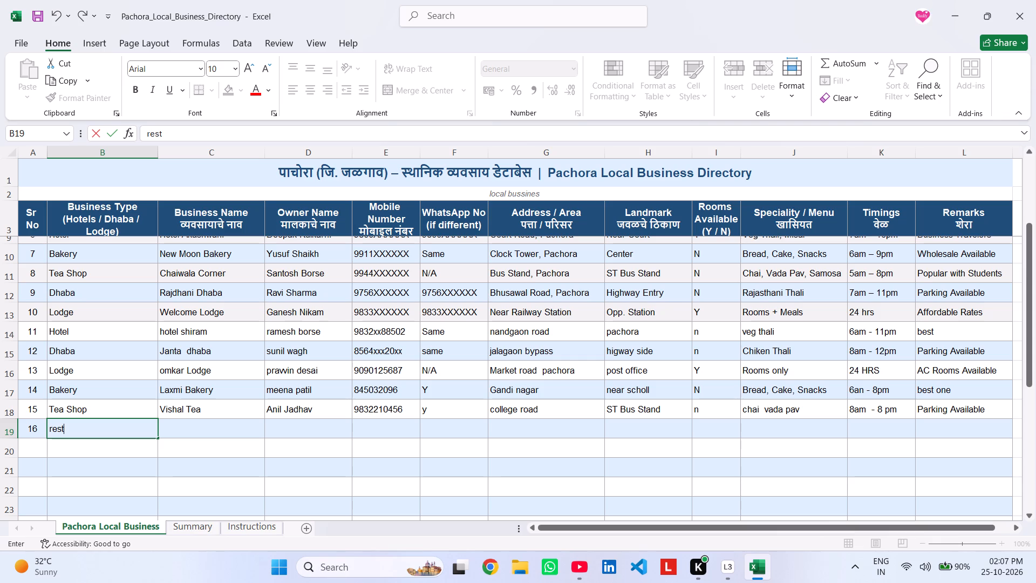
{"action": "type", "text": "aurment"}
{"action": "key", "text": "Tab"}
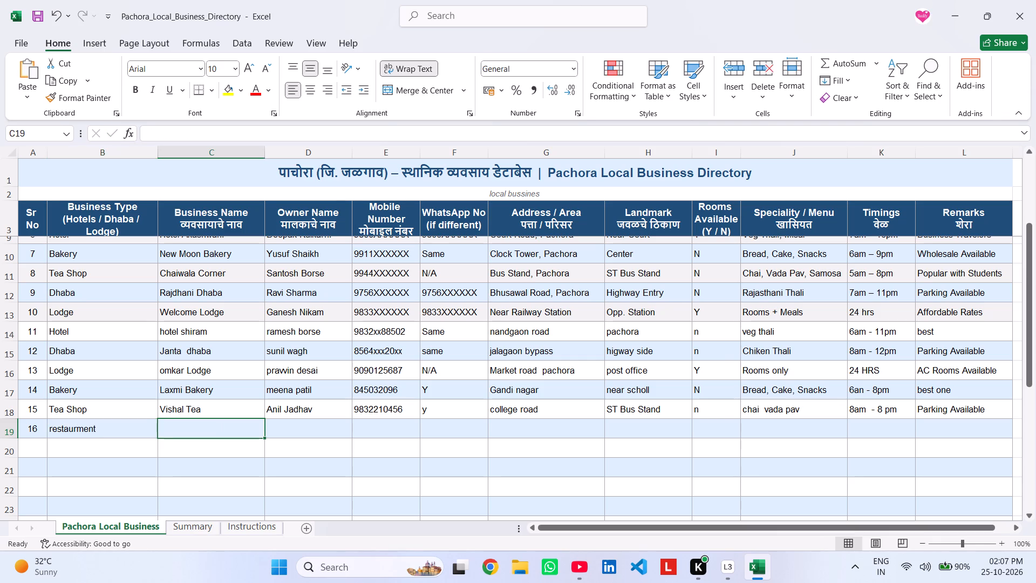
Enter "Hotel Vrundavan" as the business name of entry 16.
{"action": "type", "text": "otel"}
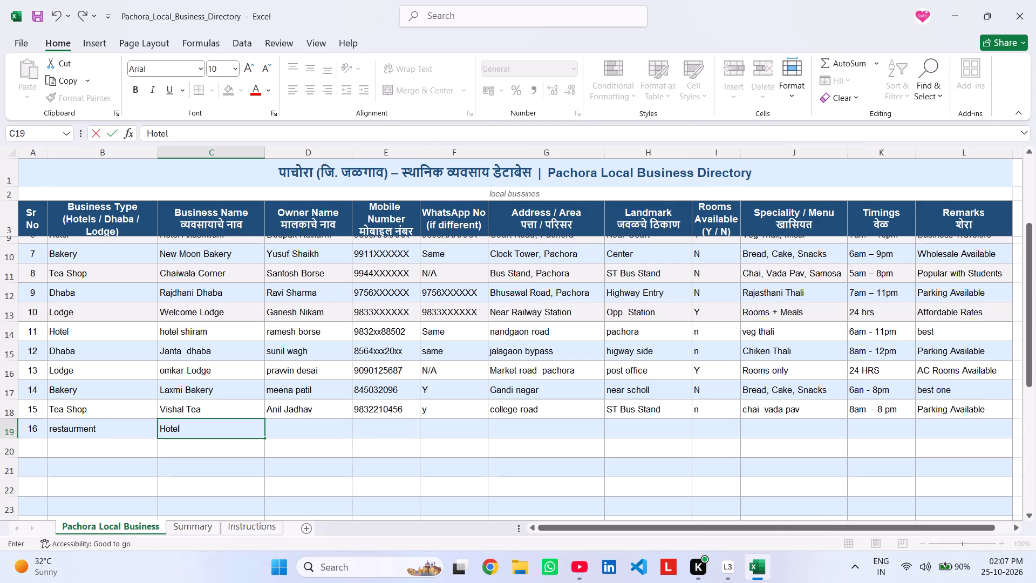
{"action": "key", "text": "space"}
{"action": "type", "text": "ru"}
{"action": "type", "text": "ndava"}
{"action": "key", "text": "n"}
{"action": "key", "text": "Tab"}
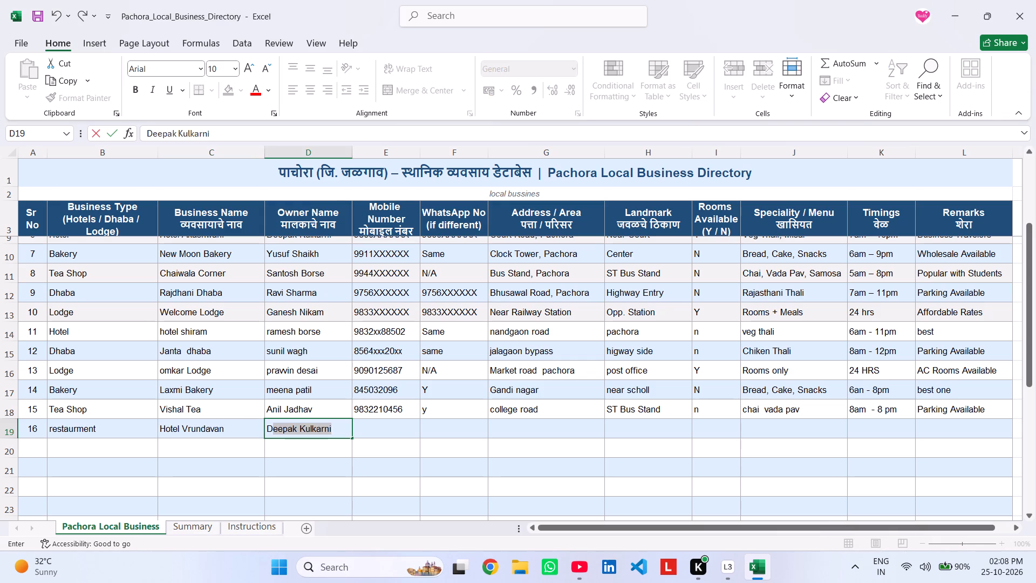
Enter the owner's name for entry 16, Hotel Vrundavan.
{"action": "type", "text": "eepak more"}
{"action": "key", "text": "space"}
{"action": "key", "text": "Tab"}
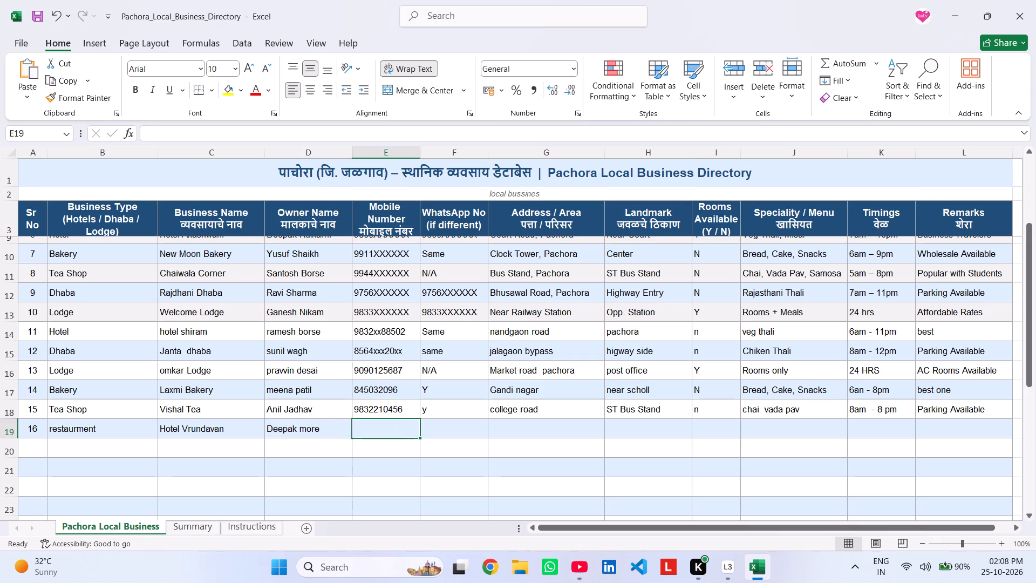
Enter the owner's mobile number in the Mobile Number cell of entry 16.
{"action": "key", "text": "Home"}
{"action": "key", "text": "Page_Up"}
{"action": "scroll", "coordinate": [37, 426], "scroll_direction": "down", "scroll_amount": 2}
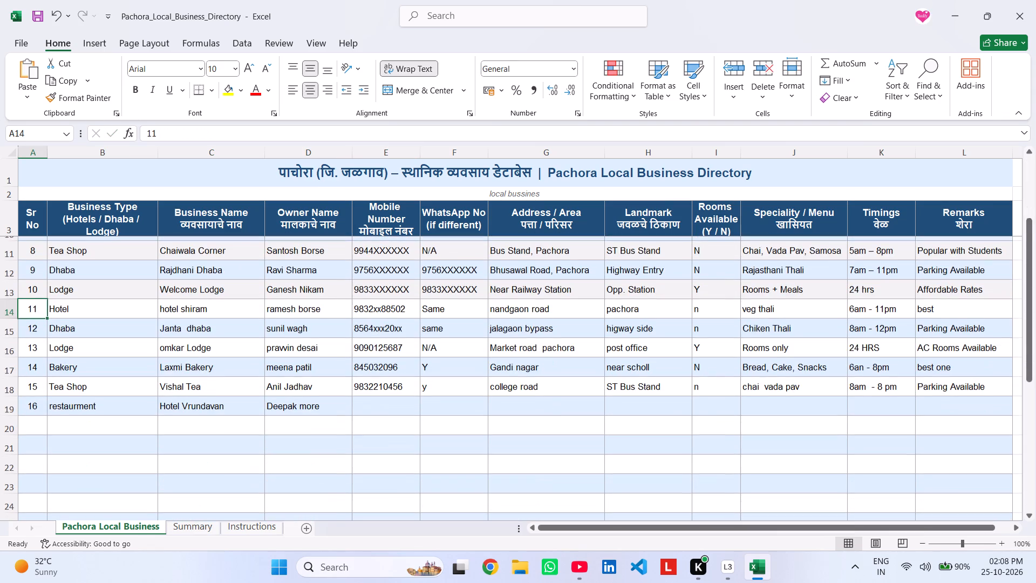
{"action": "left_click", "coordinate": [372, 408]}
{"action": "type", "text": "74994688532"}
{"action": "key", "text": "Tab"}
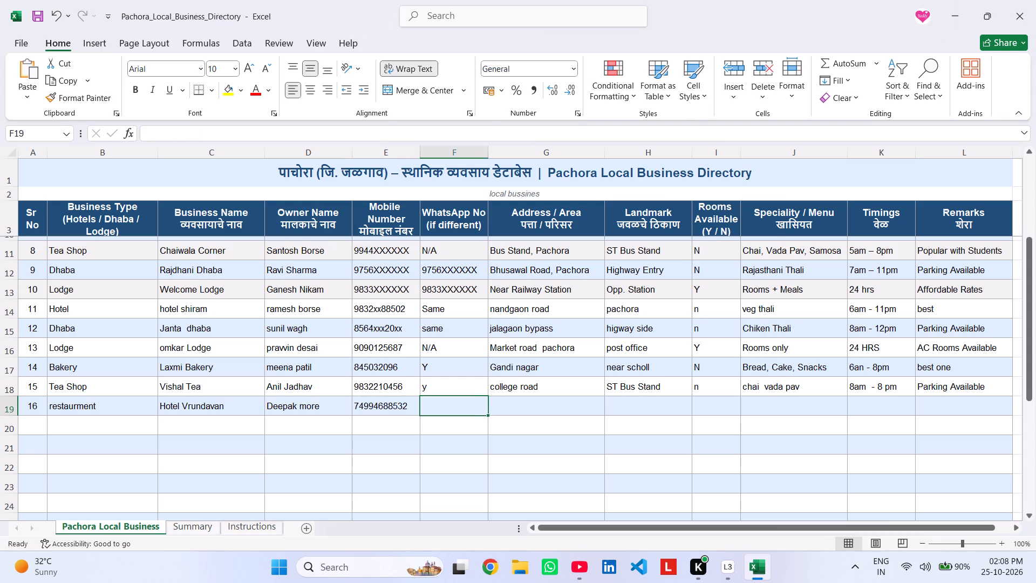
Enter "Same" in the WhatsApp No cell of entry 16.
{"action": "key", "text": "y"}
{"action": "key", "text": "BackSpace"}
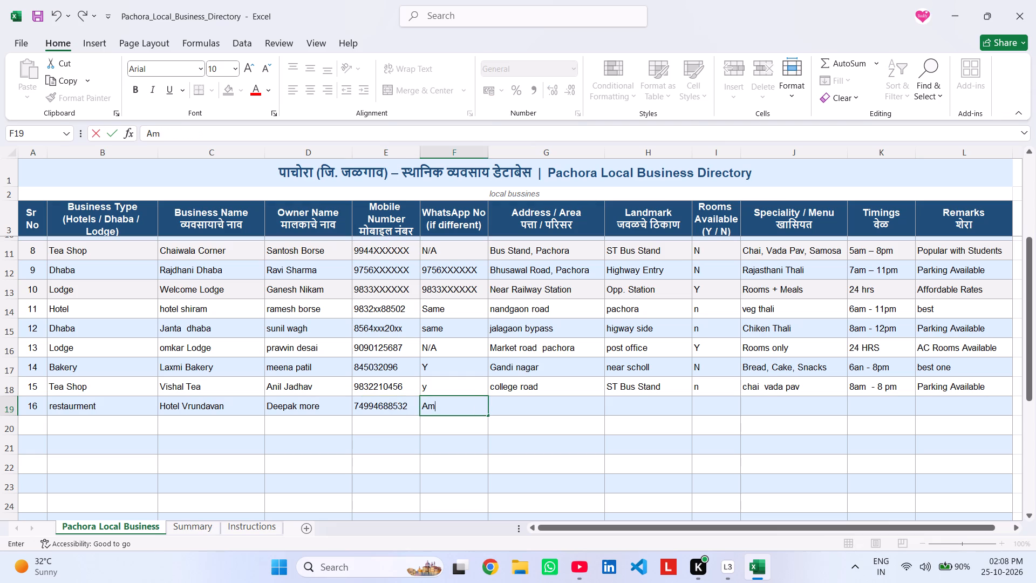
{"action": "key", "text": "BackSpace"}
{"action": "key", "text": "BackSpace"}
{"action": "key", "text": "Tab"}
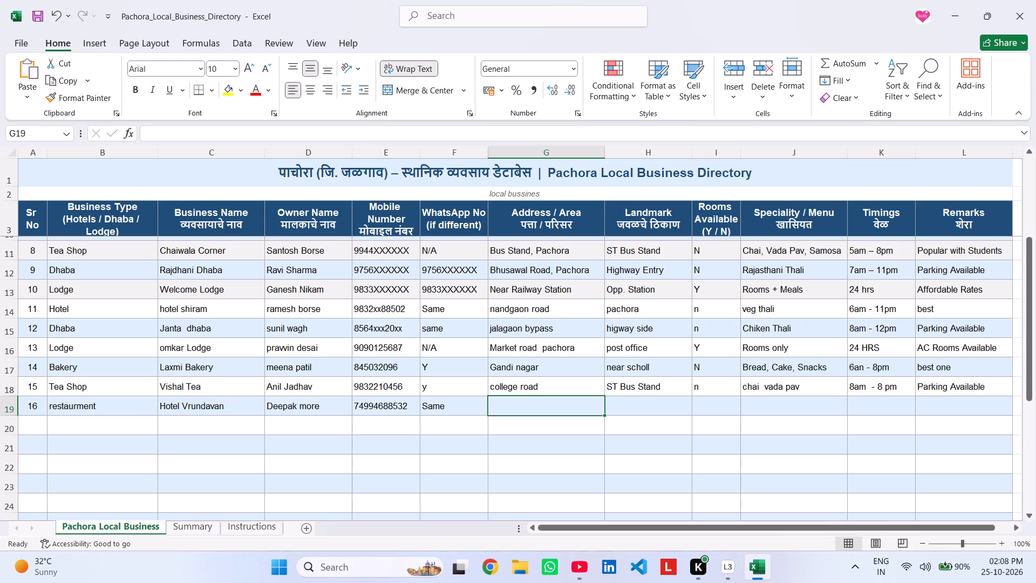
Enter "mailn road" as the address of entry 16, Hotel Vrundavan.
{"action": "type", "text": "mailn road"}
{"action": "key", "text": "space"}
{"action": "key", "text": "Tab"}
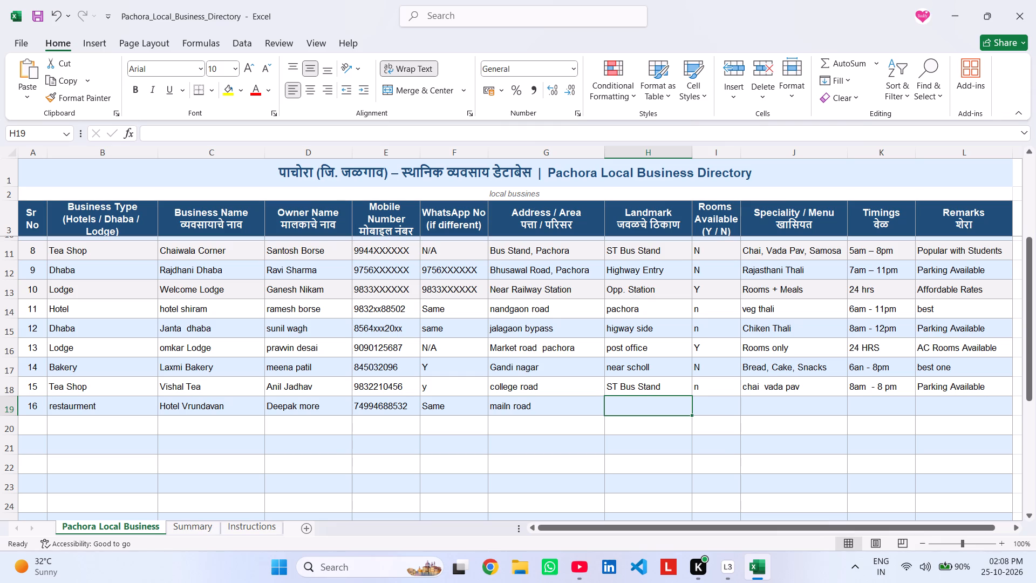
Enter "pachora" as the landmark of entry 16, Hotel Vrundavan.
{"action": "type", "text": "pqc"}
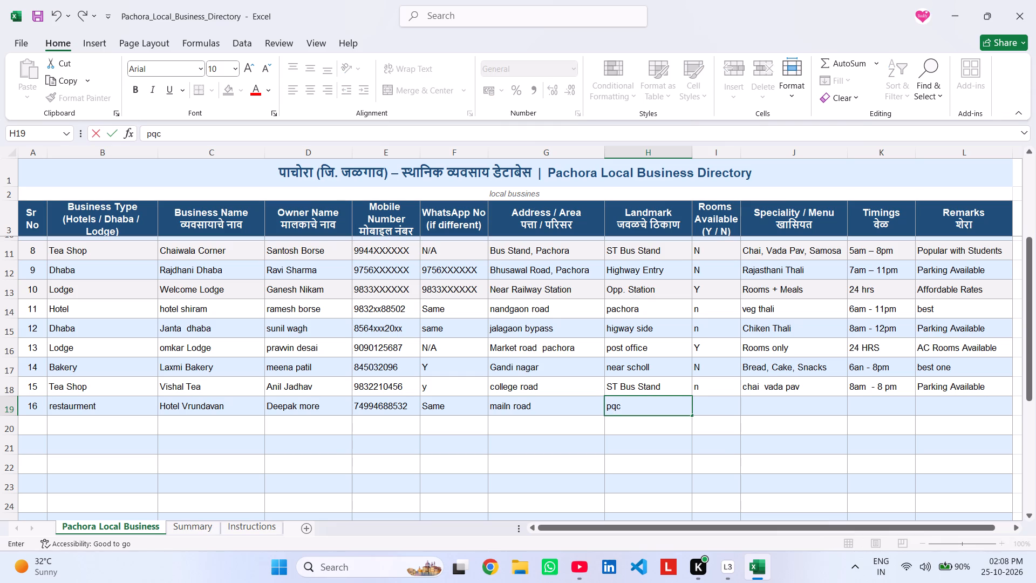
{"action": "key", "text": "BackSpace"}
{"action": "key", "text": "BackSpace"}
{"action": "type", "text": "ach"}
Complete the Landmark cell of entry 16 as "pachora center".
{"action": "left_click", "coordinate": [644, 414]}
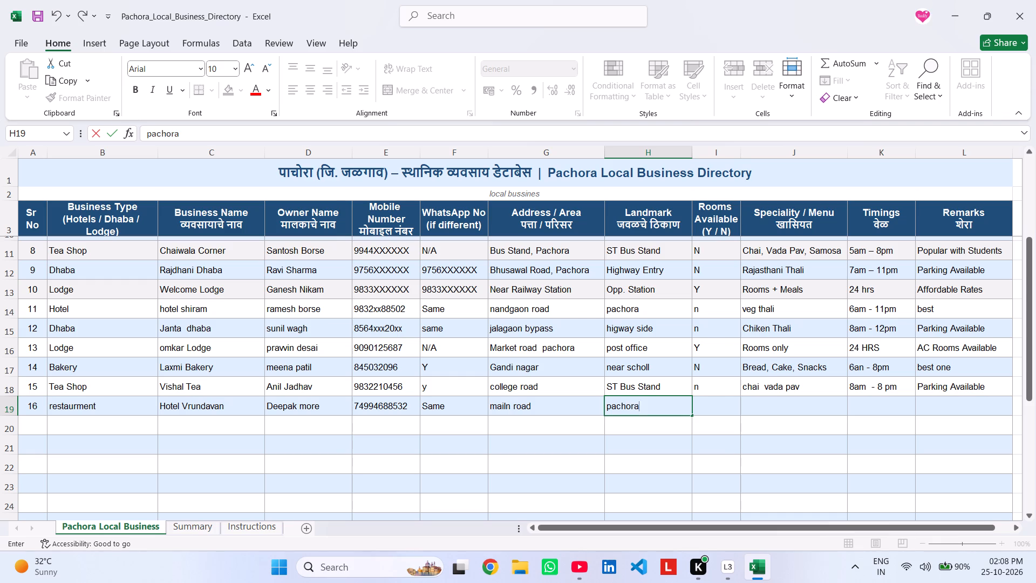
{"action": "key", "text": "space"}
{"action": "type", "text": "center"}
{"action": "key", "text": "Tab"}
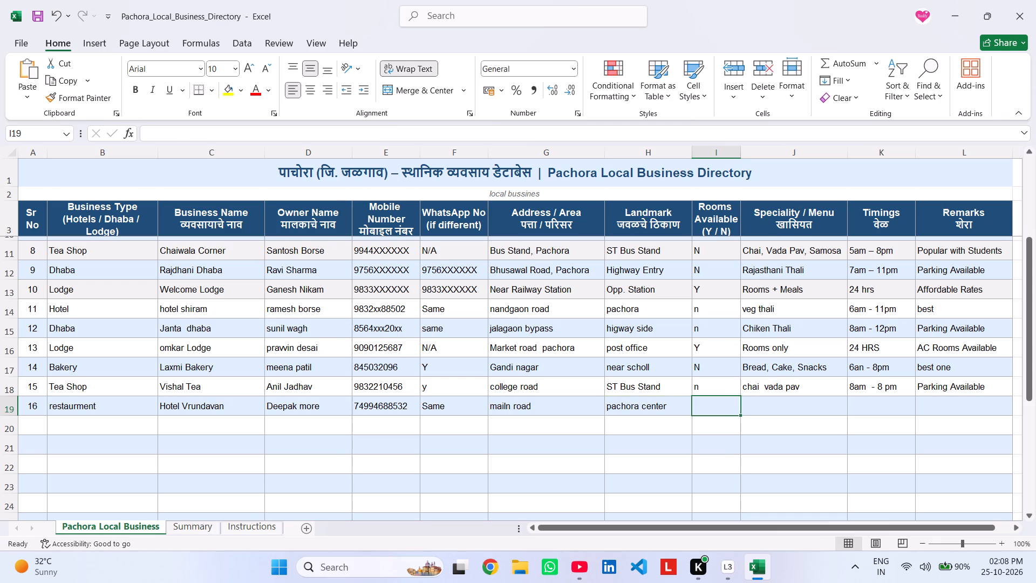
Set Rooms Available to "Y" for entry 16, Hotel Vrundavan.
{"action": "key", "text": "Tab"}
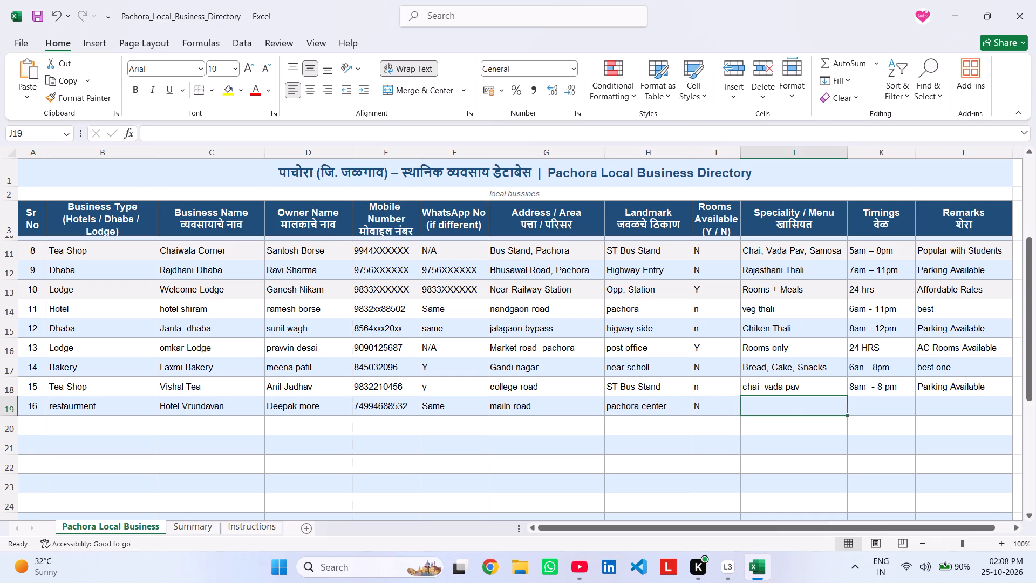
{"action": "left_click", "coordinate": [707, 405]}
{"action": "key", "text": "BackSpace"}
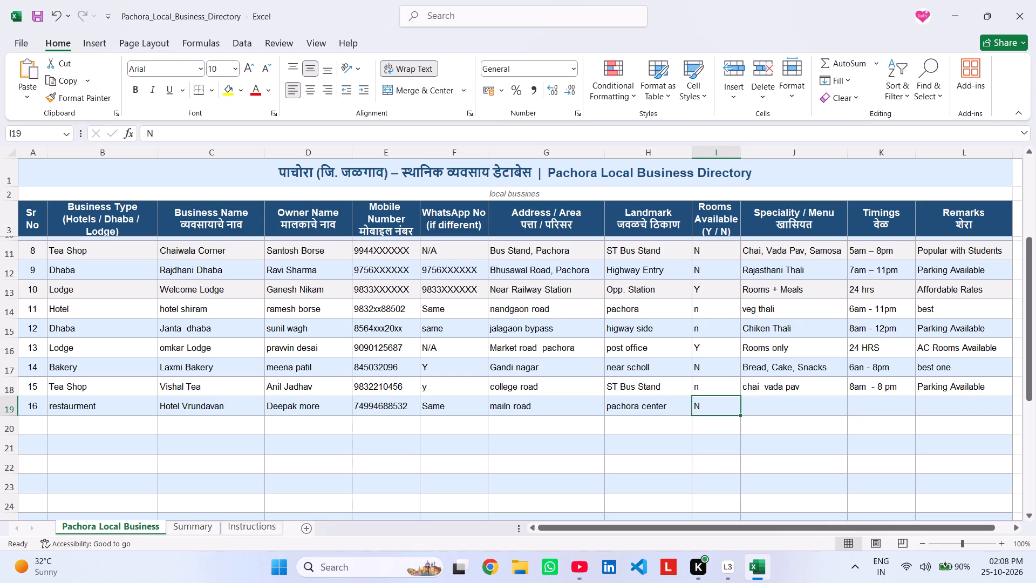
{"action": "double_click", "coordinate": [707, 405]}
{"action": "key", "text": "BackSpace"}
{"action": "key", "text": "y"}
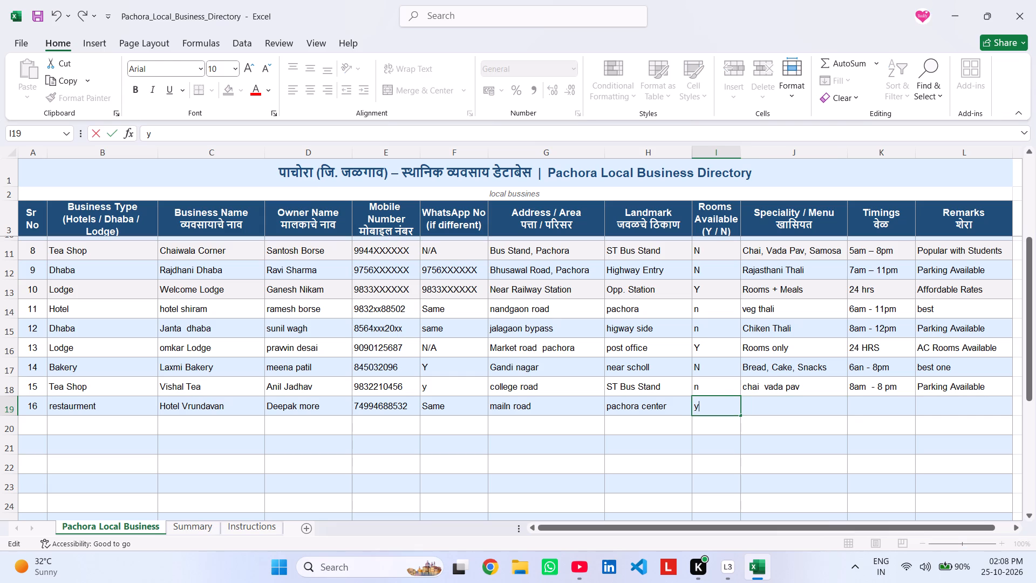
{"action": "key", "text": "Tab"}
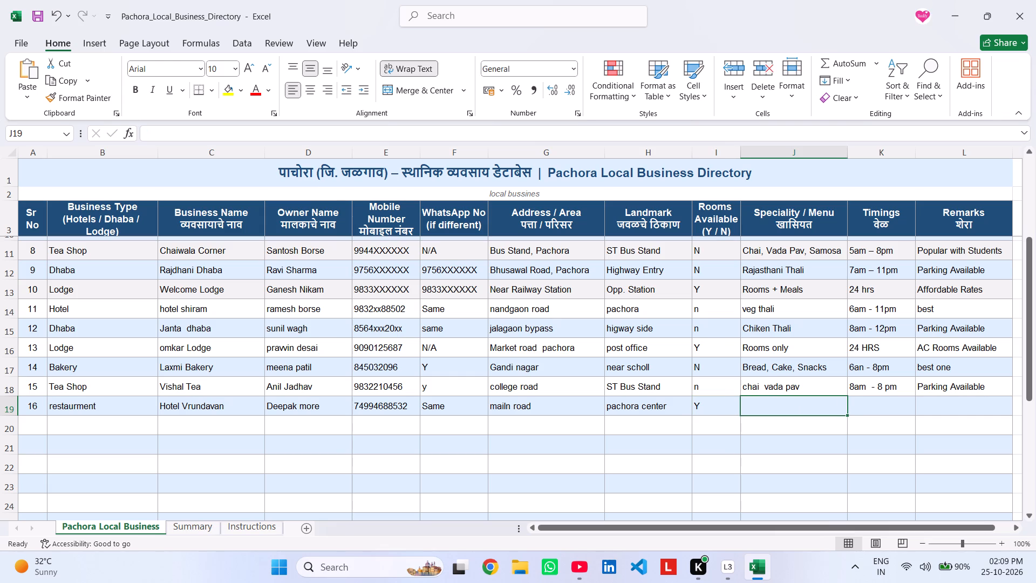
Enter "Sounth india thali" as the Speciality / Menu of entry 16, Hotel Vrundavan.
{"action": "double_click", "coordinate": [750, 403]}
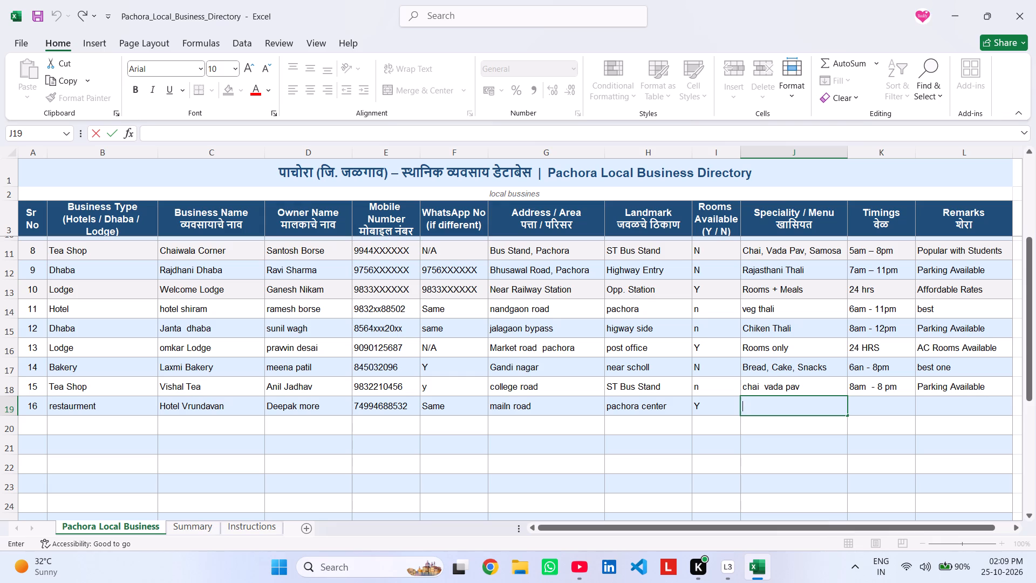
{"action": "type", "text": "SA"}
{"action": "key", "text": "a"}
{"action": "key", "text": "BackSpace"}
{"action": "type", "text": "ounth iid"}
{"action": "key", "text": "BackSpace"}
{"action": "key", "text": "BackSpace"}
{"action": "type", "text": "ndiua"}
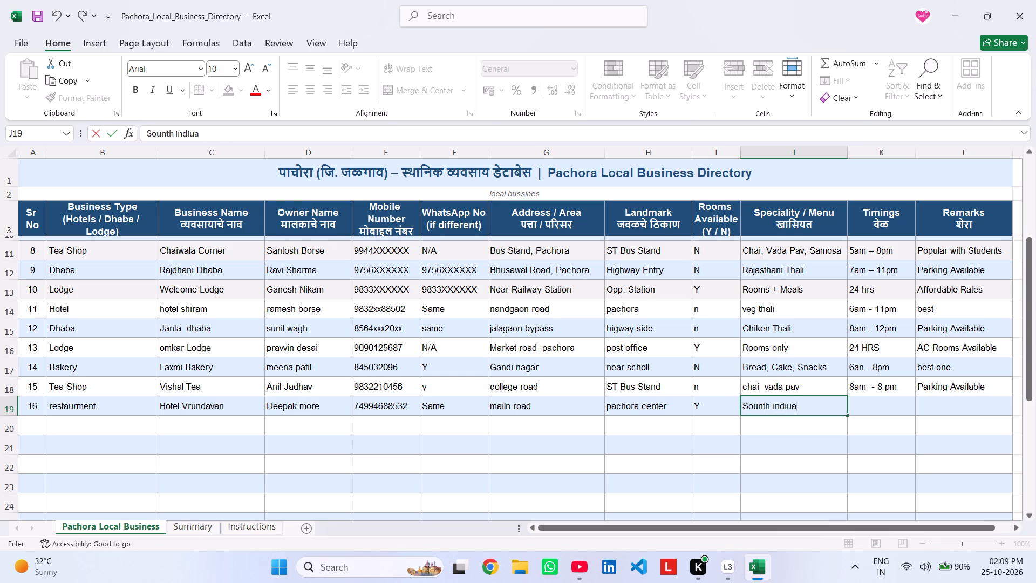
{"action": "key", "text": "BackSpace"}
{"action": "key", "text": "BackSpace"}
{"action": "type", "text": "a k"}
{"action": "key", "text": "BackSpace"}
{"action": "type", "text": "tal"}
{"action": "key", "text": "BackSpace"}
{"action": "key", "text": "BackSpace"}
{"action": "type", "text": "hai"}
{"action": "key", "text": "BackSpace"}
{"action": "key", "text": "BackSpace"}
{"action": "type", "text": "ali"}
{"action": "key", "text": "Tab"}
Set the Timings of entry 16, Hotel Vrundavan, to "9 am to 9 pm".
{"action": "key", "text": "Up"}
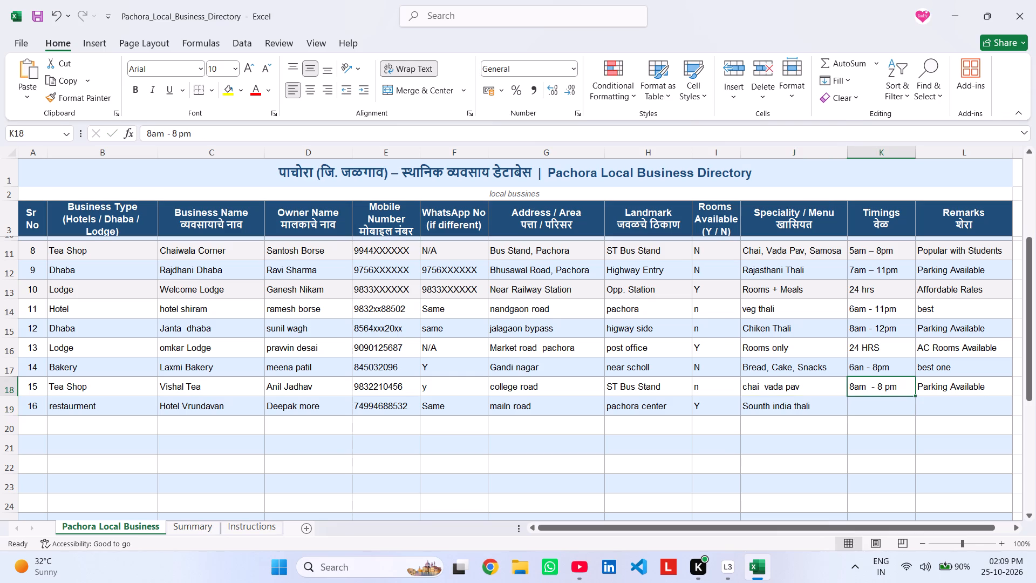
{"action": "key", "text": "Down"}
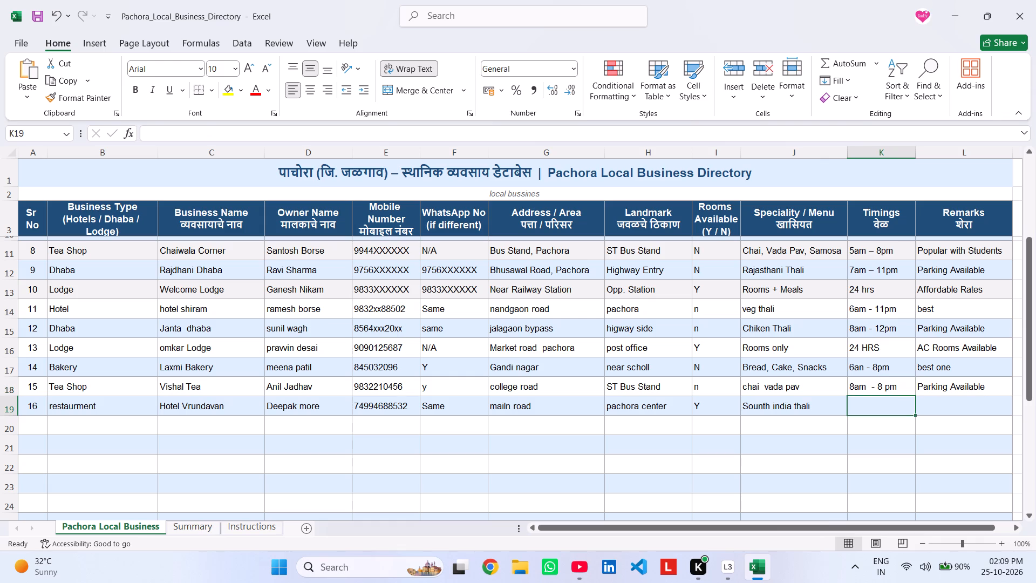
{"action": "key", "text": "9"}
{"action": "key", "text": "space"}
{"action": "type", "text": "am to"}
{"action": "key", "text": "space"}
{"action": "type", "text": "9 pm"}
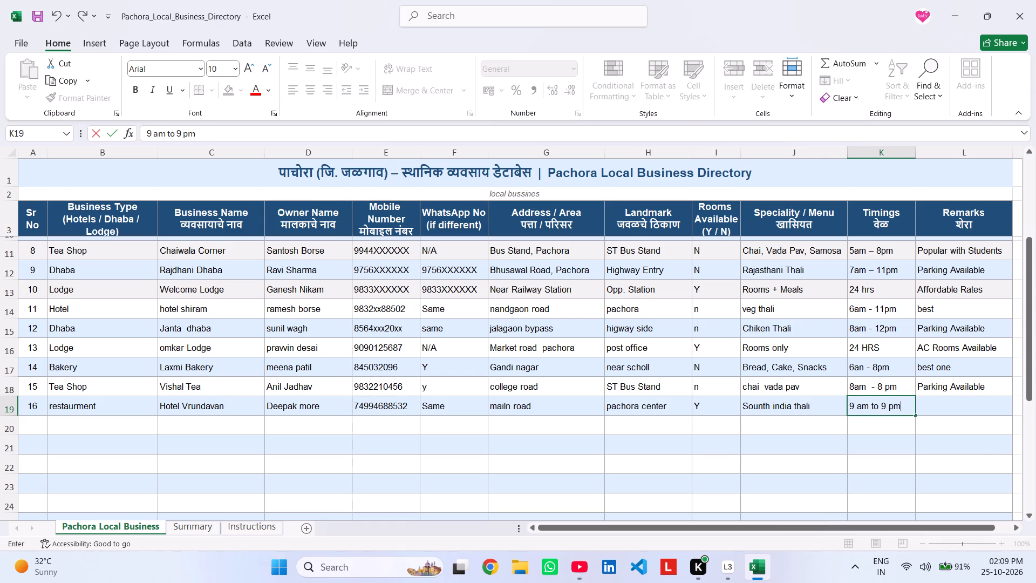
{"action": "key", "text": "Tab"}
Fill the Remarks cell of entry 16 with "Parking Available".
{"action": "type", "text": "pa"}
{"action": "key", "text": "Tab"}
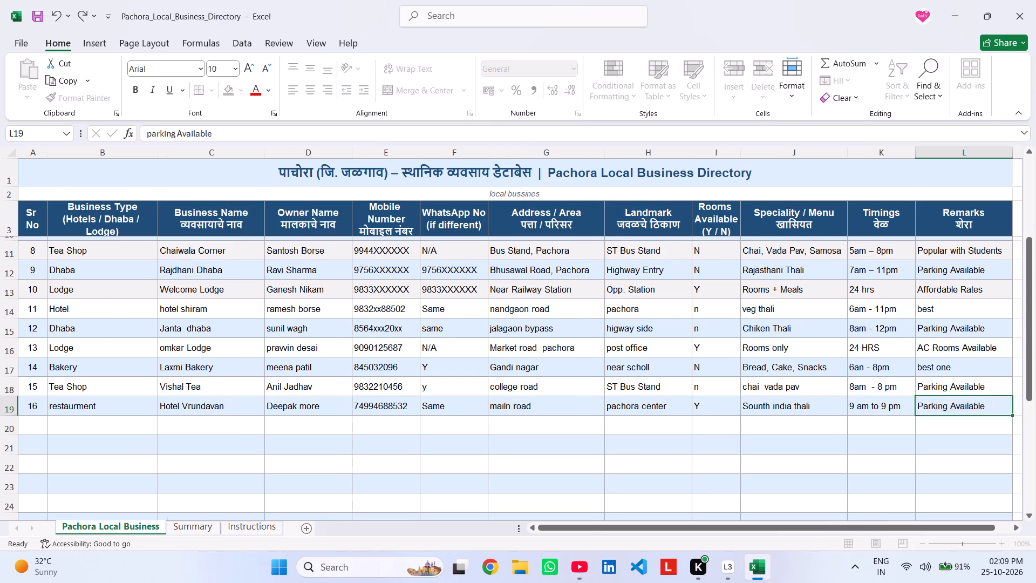
Start a new directory row below Hotel Vrundavan with Sr No 17 and the business type "Hotel".
{"action": "scroll", "coordinate": [553, 391], "scroll_direction": "right", "scroll_amount": 4}
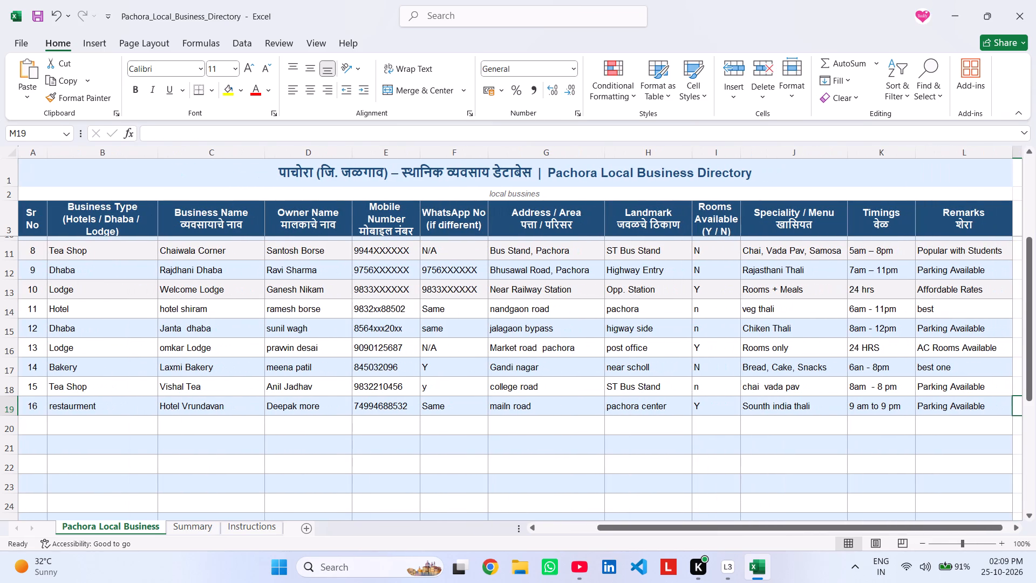
{"action": "left_click", "coordinate": [42, 431]}
{"action": "type", "text": "17"}
{"action": "key", "text": "Tab"}
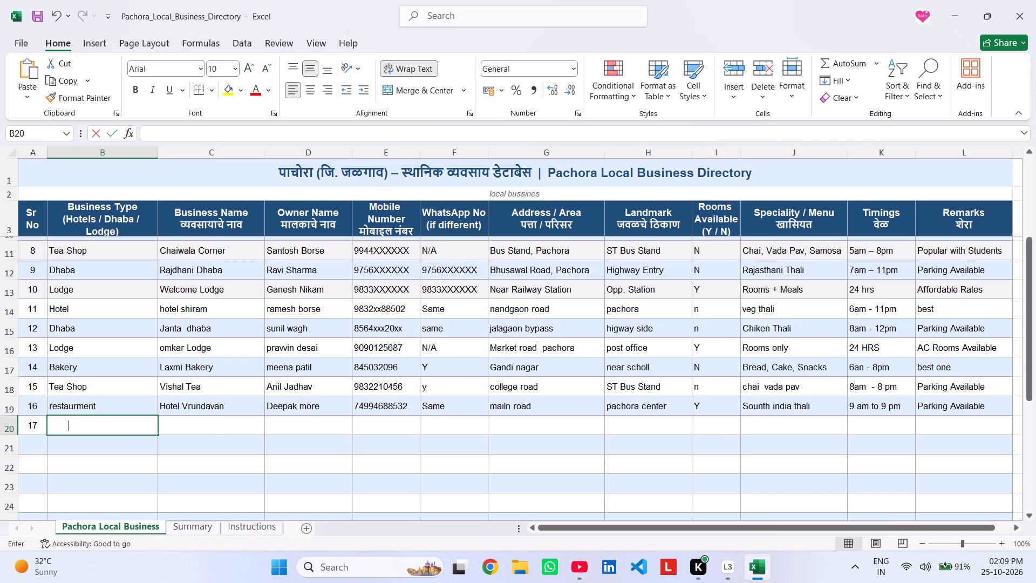
{"action": "key", "text": "Tab"}
Enter "hotel prabhu" as the business name of entry 17.
{"action": "type", "text": "hotel prac"}
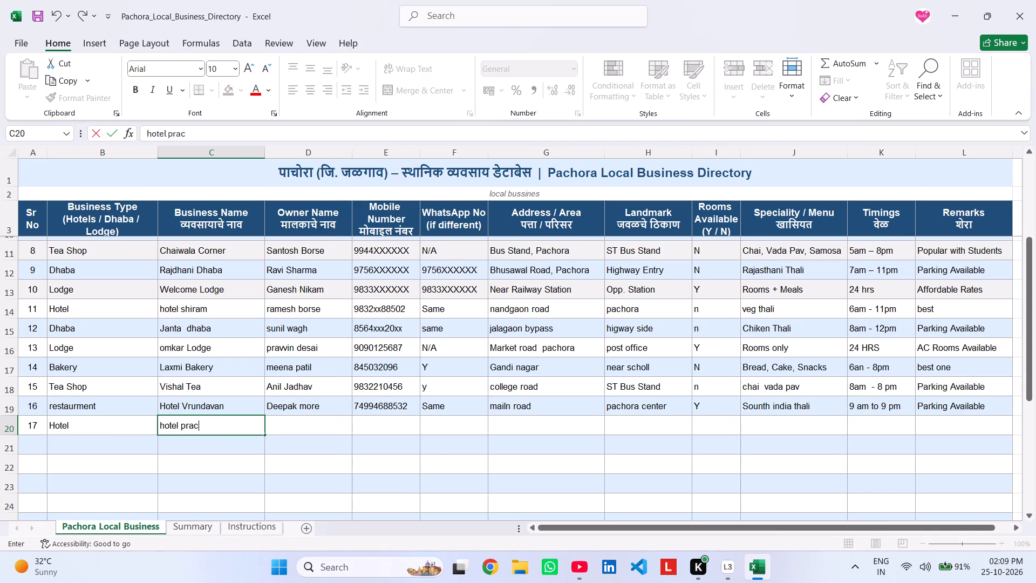
{"action": "key", "text": "BackSpace"}
{"action": "type", "text": "bhu"}
{"action": "key", "text": "Tab"}
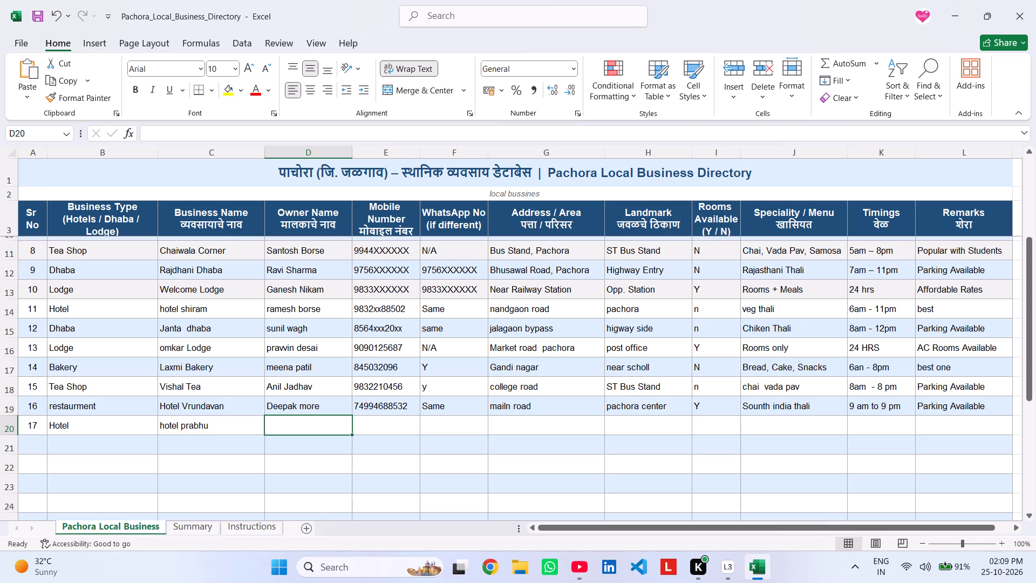
Open the Owner Name cell of entry 17, hotel prabhu, for editing.
{"action": "double_click", "coordinate": [271, 429]}
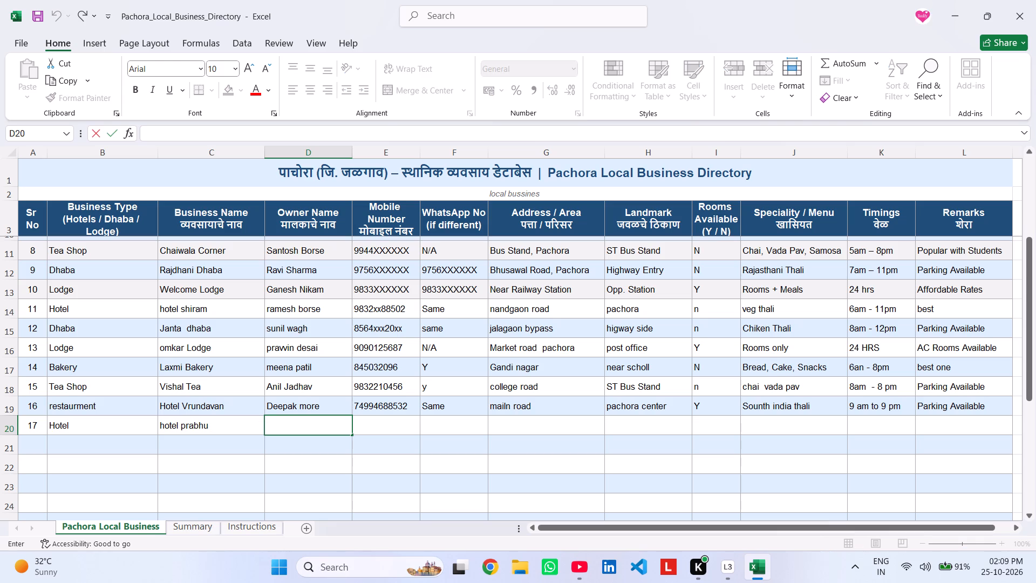
Enter the owner's name in the Owner Name cell of entry 17, hotel prabhu.
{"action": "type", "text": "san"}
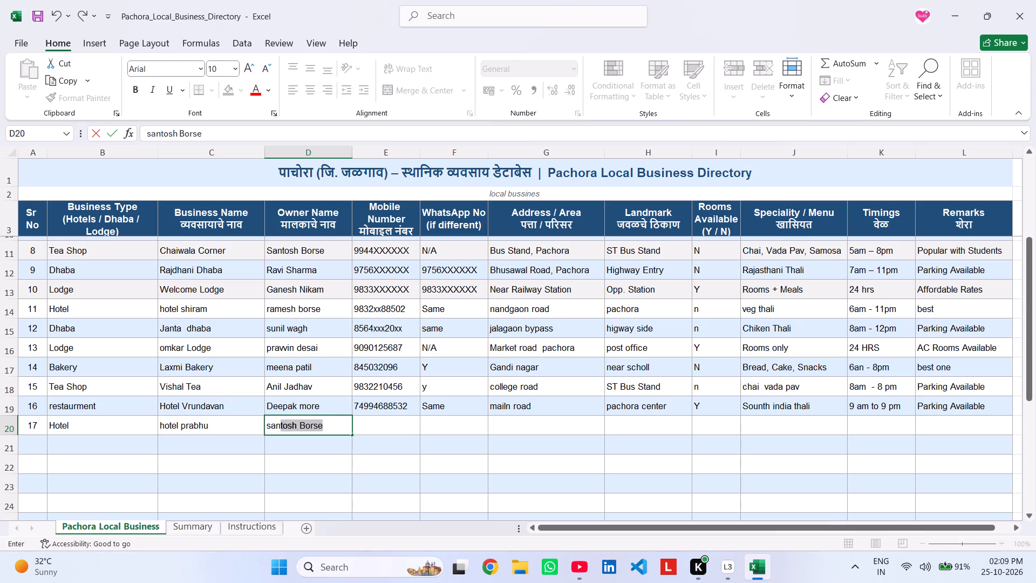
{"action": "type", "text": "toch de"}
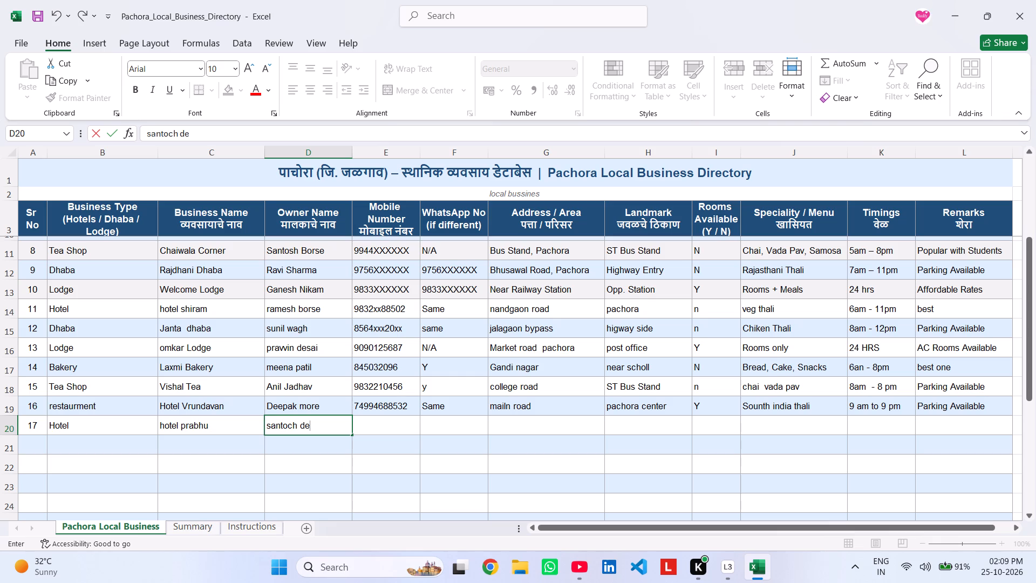
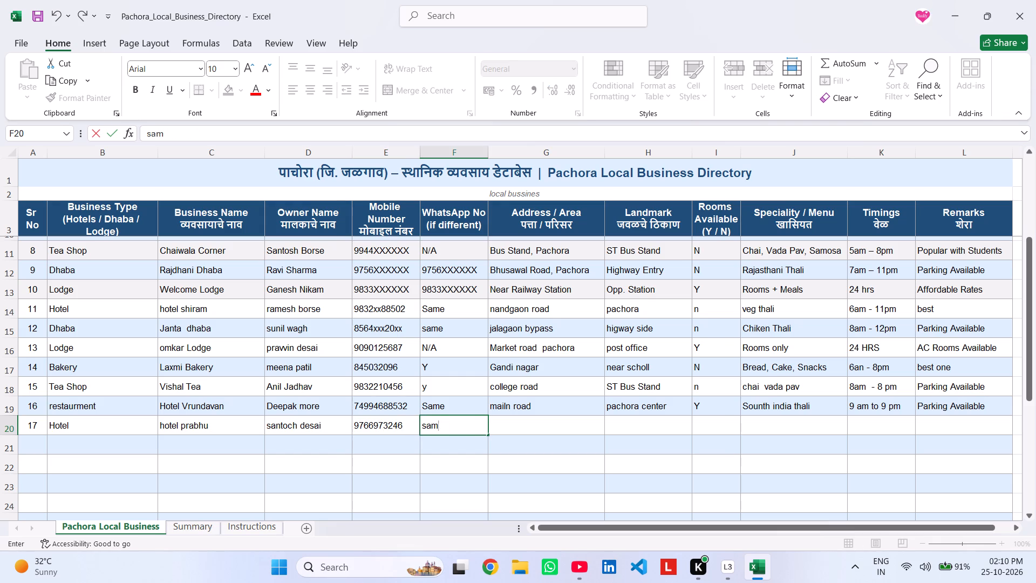
Complete the WhatsApp No of entry 17 as "same" and set its Address / Area to "Aurangabad Road".
{"action": "key", "text": "Tab"}
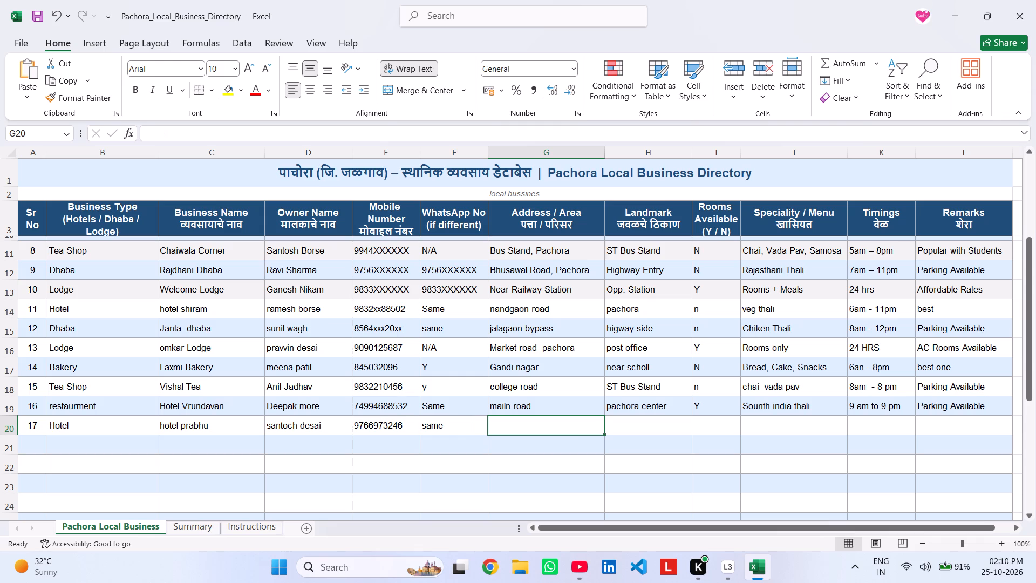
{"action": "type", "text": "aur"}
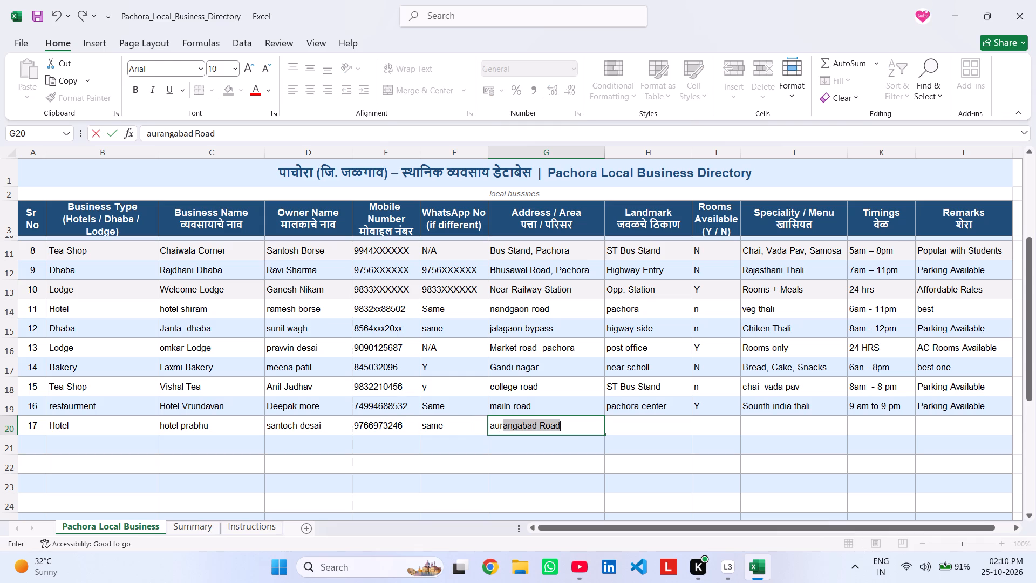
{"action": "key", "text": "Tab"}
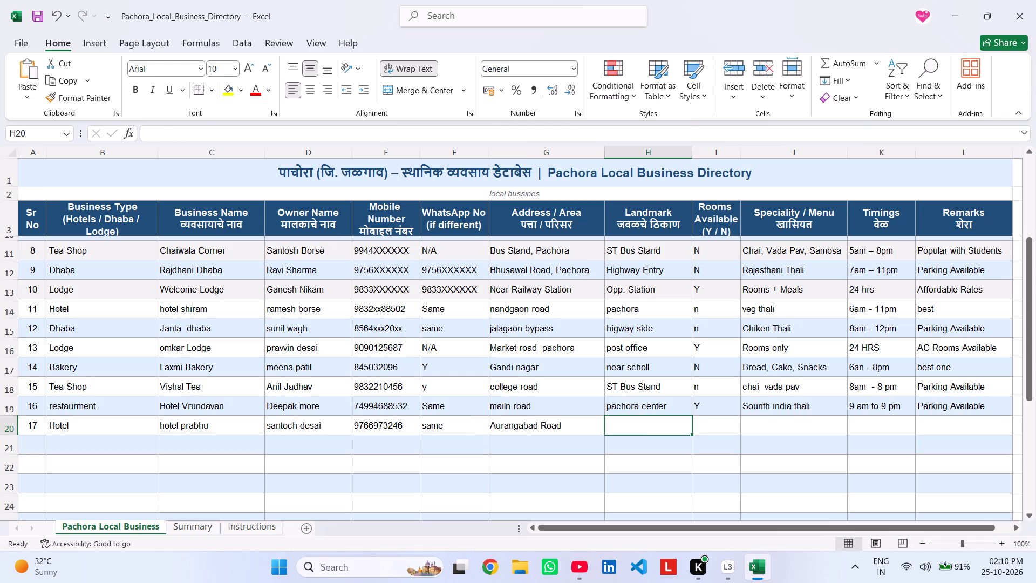
Enter the landmark for entry 17, hotel prabhu, starting with "ms".
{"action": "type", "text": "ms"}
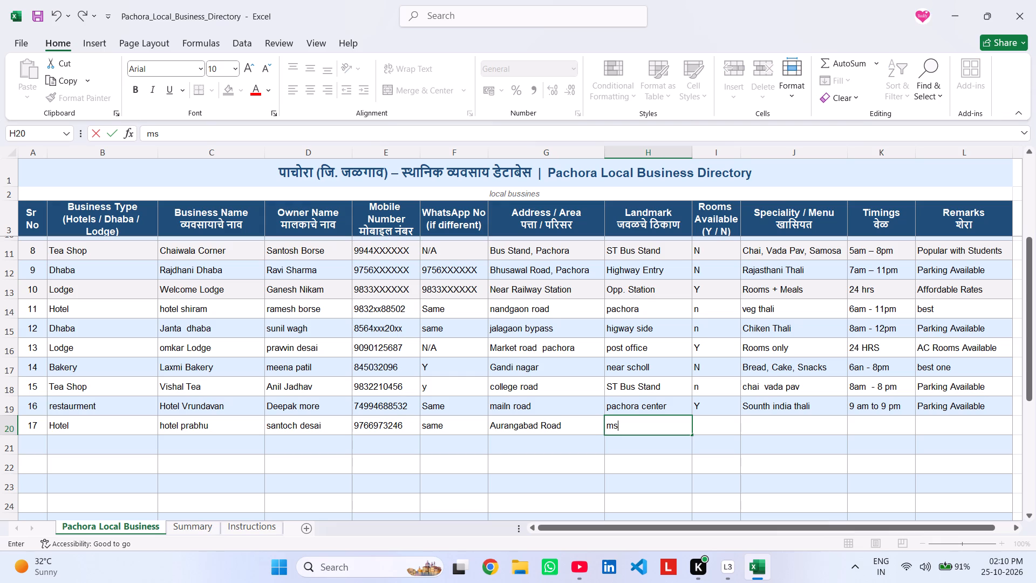
Complete the landmark of entry 17 as "mseb office" and mark its rooms available as Y.
{"action": "type", "text": "eb"}
{"action": "key", "text": "space"}
{"action": "type", "text": "office"}
{"action": "key", "text": "Tab"}
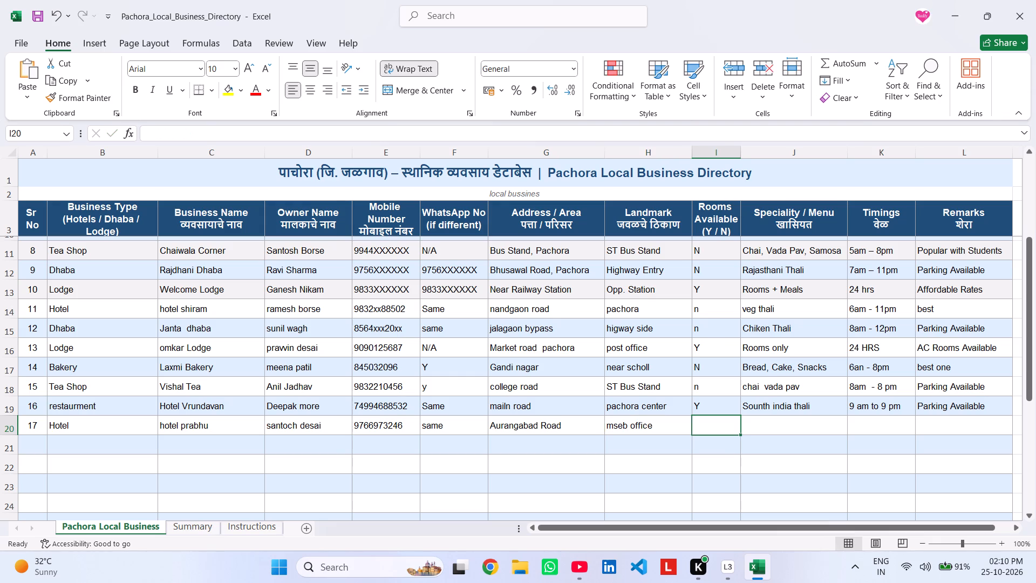
{"action": "key", "text": "Tab"}
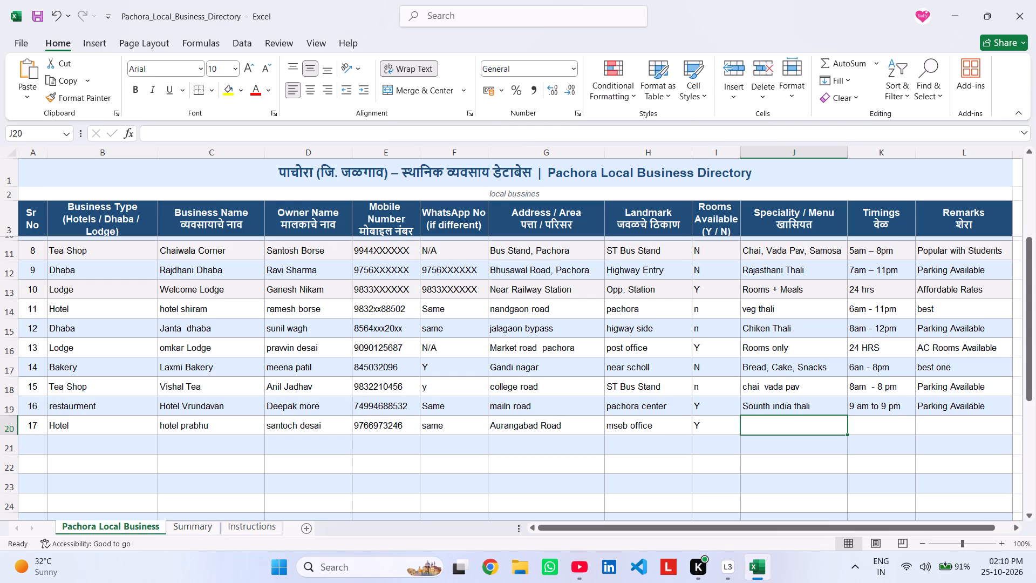
Enter "NON VEG THALI" as the speciality of entry 17, hotel prabhu.
{"action": "key", "text": "m"}
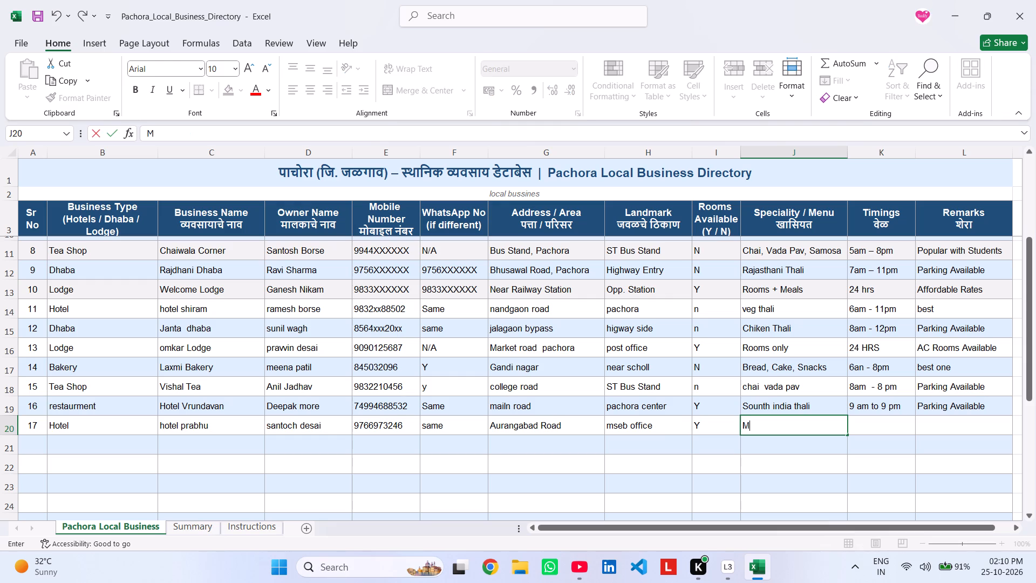
{"action": "key", "text": "BackSpace"}
{"action": "key", "text": "n"}
{"action": "key", "text": "Tab"}
{"action": "type", "text": "ON"}
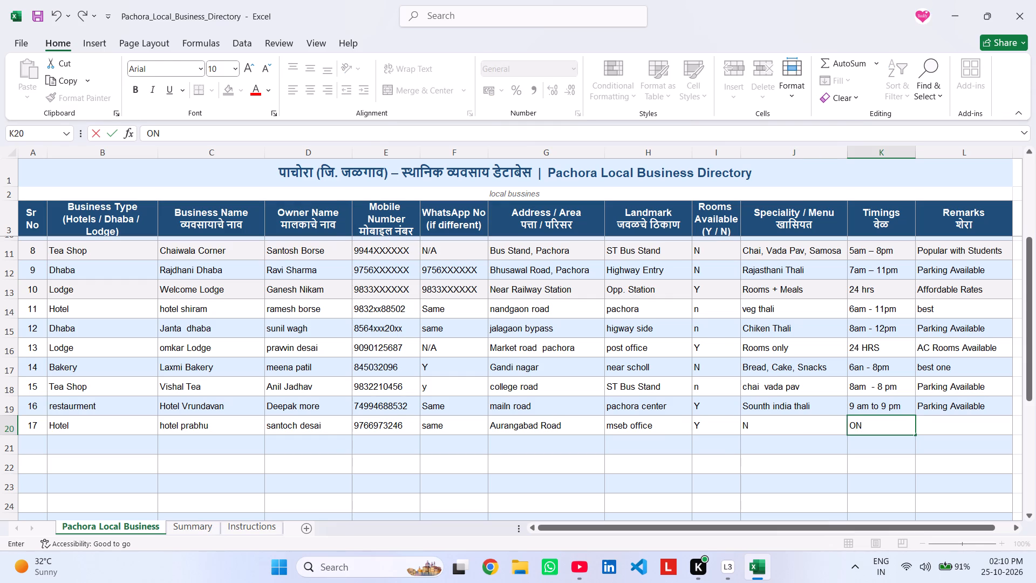
{"action": "left_click", "coordinate": [765, 425]}
{"action": "double_click", "coordinate": [765, 425]}
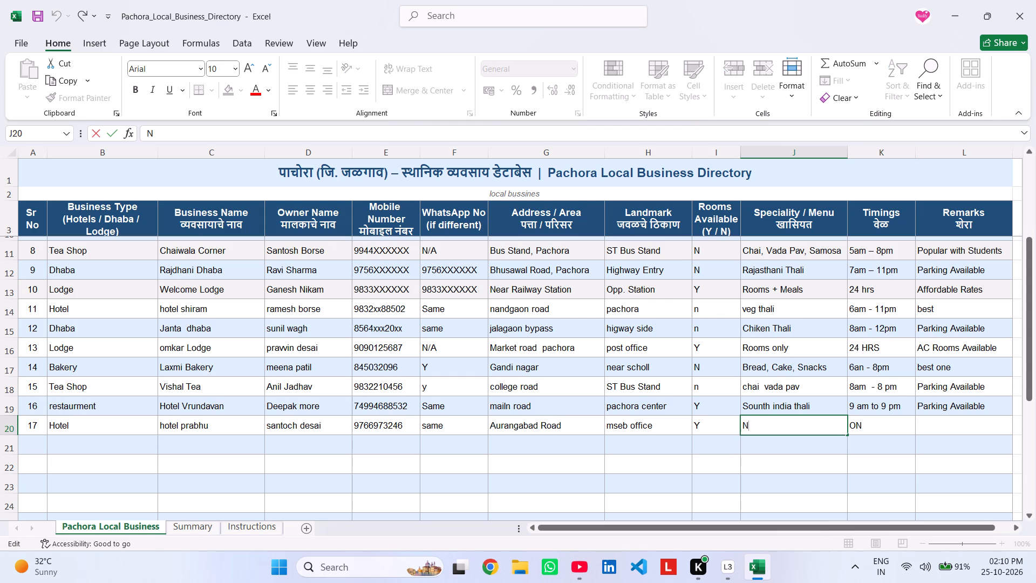
{"action": "type", "text": "ON VEG THALI"}
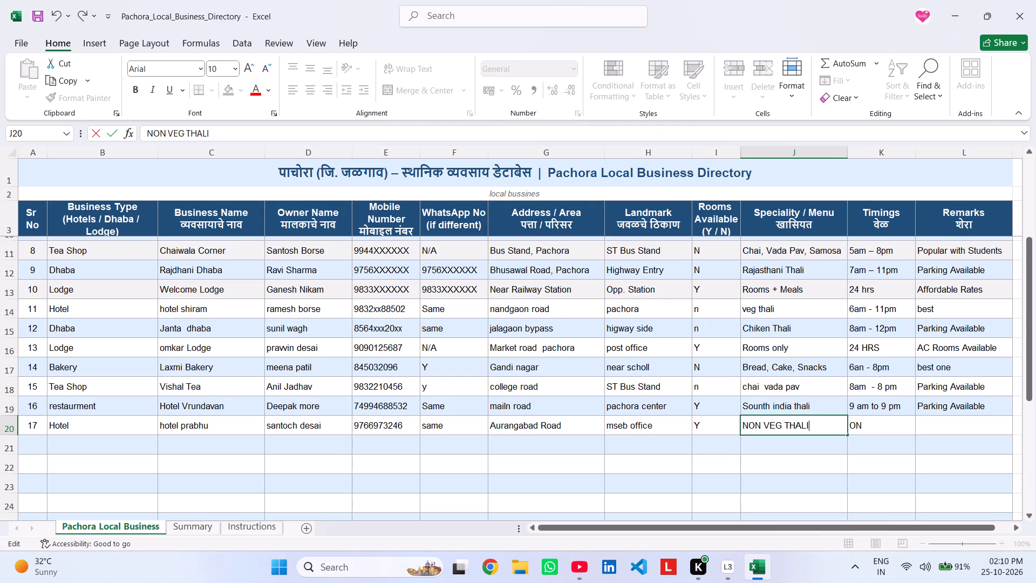
Replace the stray text in the Timings cell of entry 17 with "24 hrs".
{"action": "left_click", "coordinate": [896, 429]}
{"action": "key", "text": "BackSpace"}
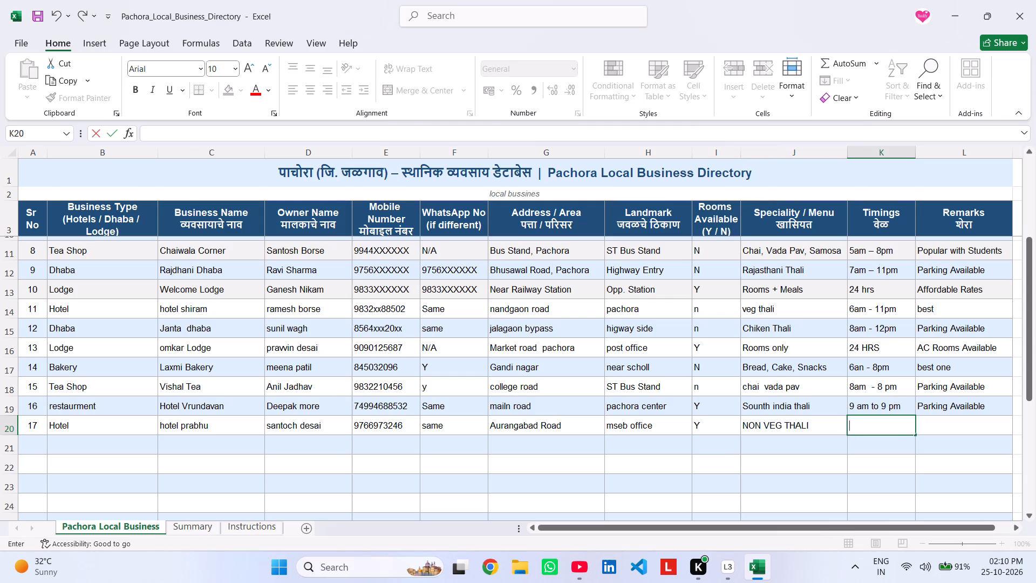
{"action": "key", "text": "3"}
{"action": "key", "text": "BackSpace"}
{"action": "type", "text": "24 hrss"}
{"action": "key", "text": "BackSpace"}
{"action": "key", "text": "Tab"}
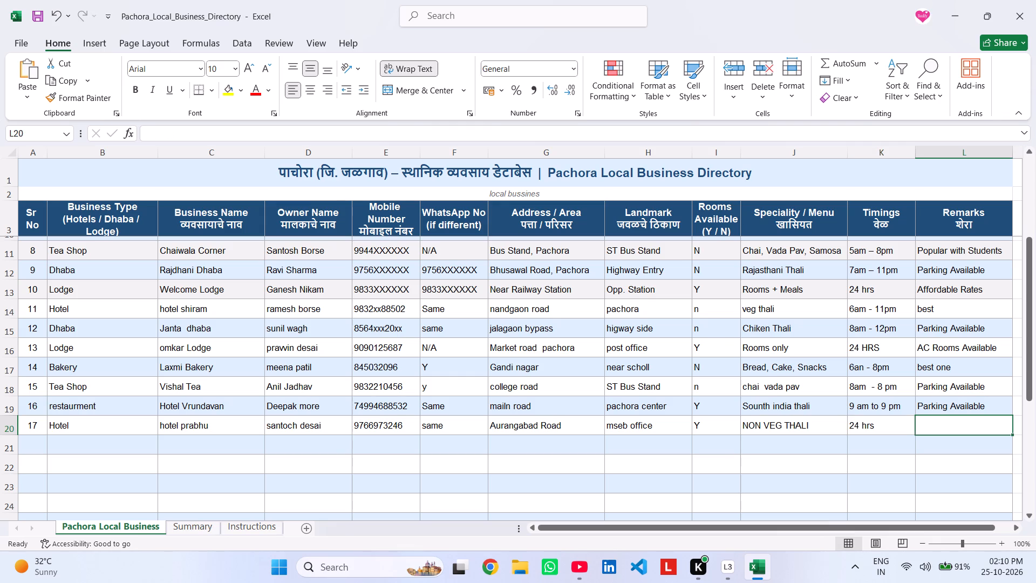
Fill the Remarks cell of entry 17 with "Affordable Rates".
{"action": "key", "text": "a"}
{"action": "key", "text": "f"}
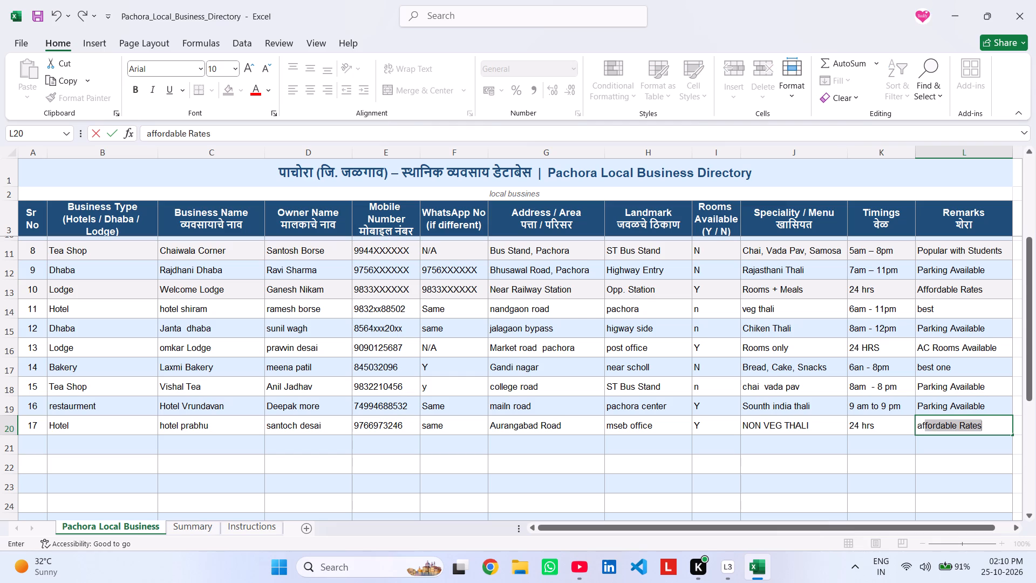
{"action": "key", "text": "Return"}
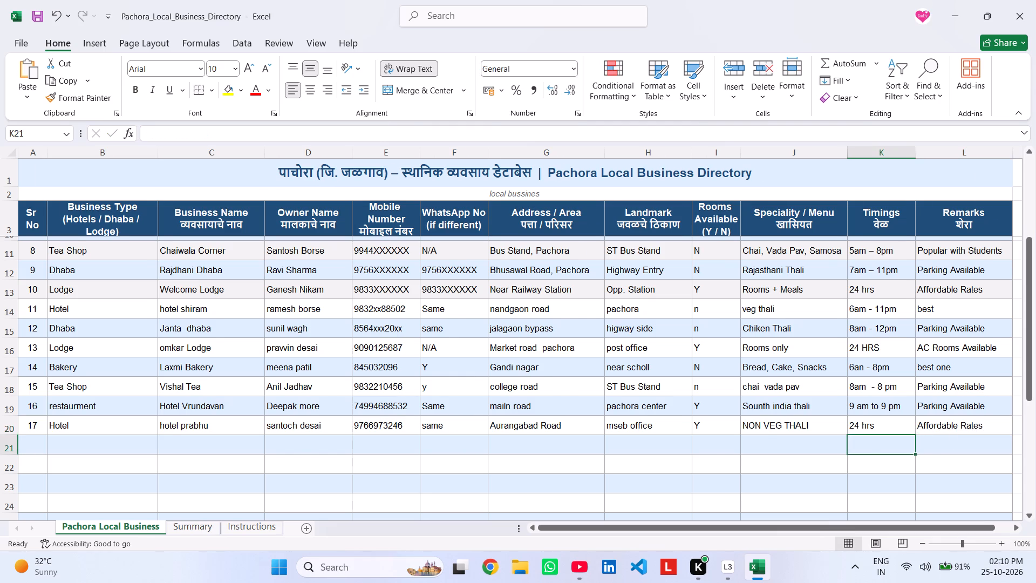
Start a new directory row below hotel prabhu with Sr No 18 and the business type "Dhaba".
{"action": "scroll", "coordinate": [469, 397], "scroll_direction": "right", "scroll_amount": 1}
{"action": "left_click", "coordinate": [37, 453]}
{"action": "type", "text": "17"}
{"action": "key", "text": "BackSpace"}
{"action": "key", "text": "8"}
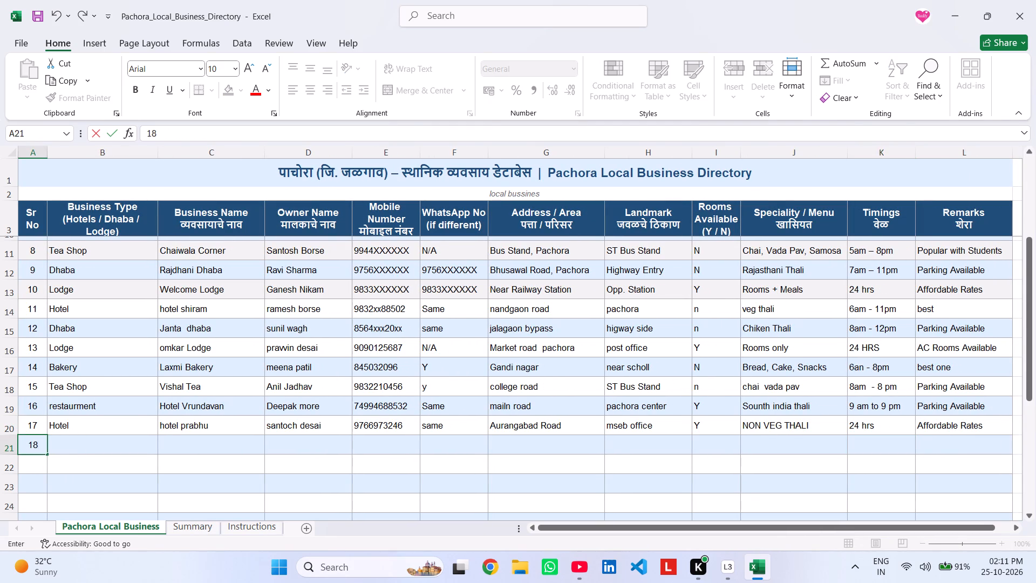
{"action": "key", "text": "Tab"}
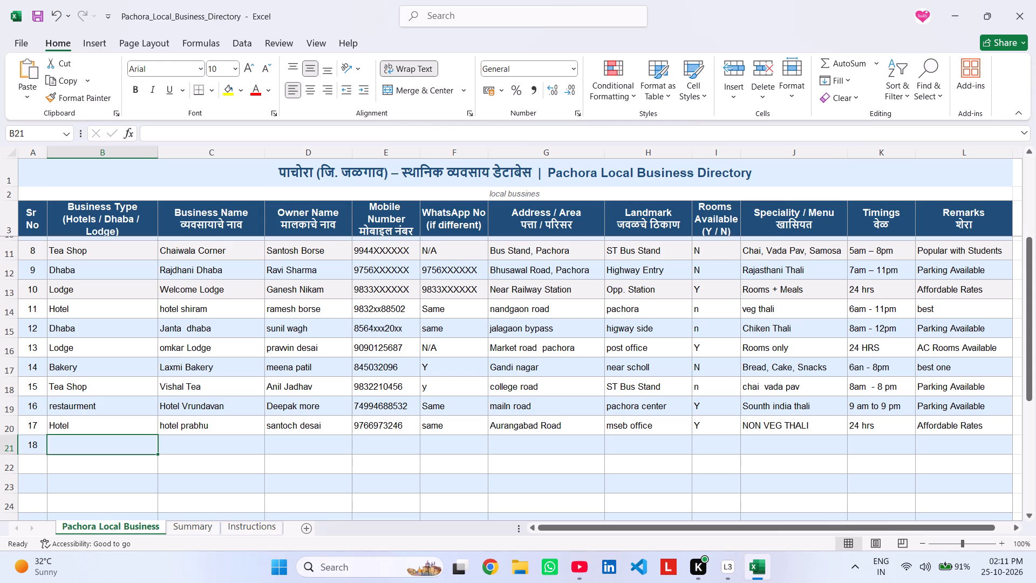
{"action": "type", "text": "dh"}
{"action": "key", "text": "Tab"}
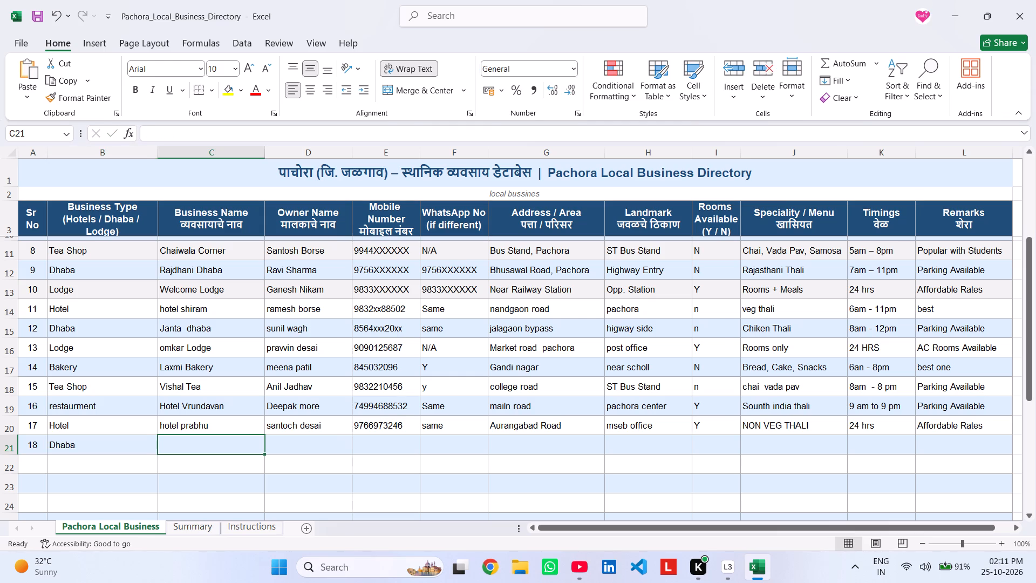
Enter "savita dhaba" as the business name of entry 18 and fill in the owner's name.
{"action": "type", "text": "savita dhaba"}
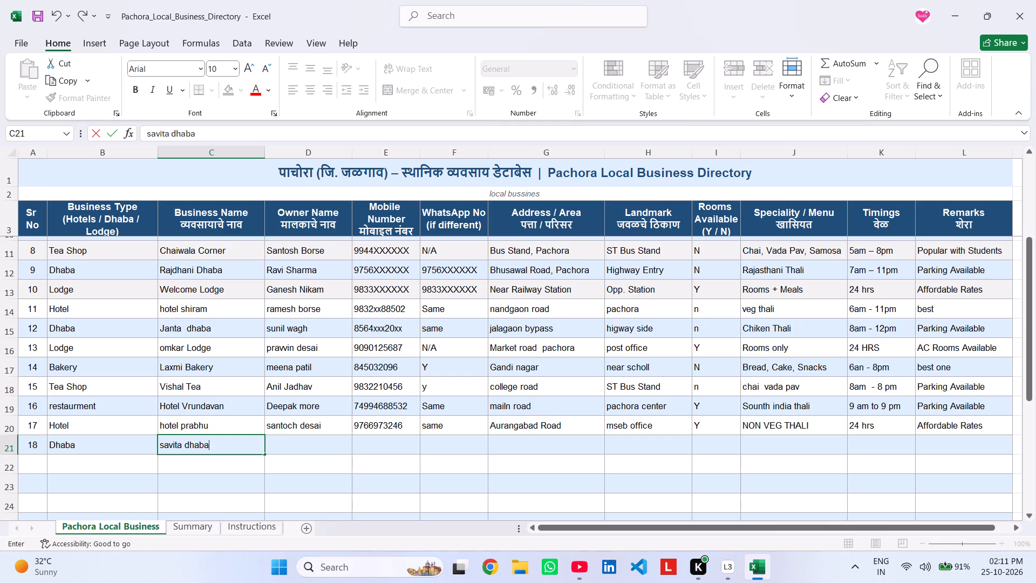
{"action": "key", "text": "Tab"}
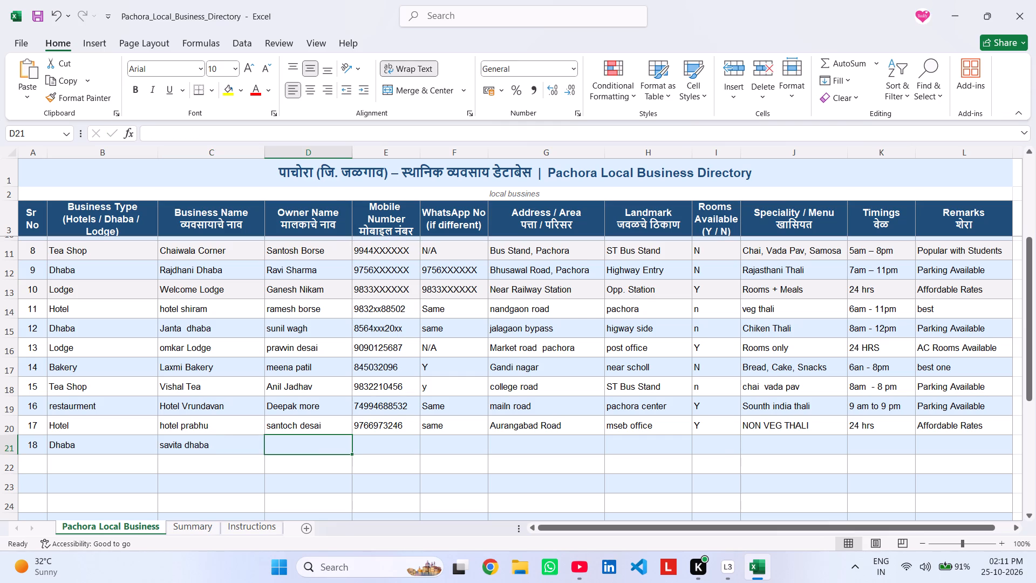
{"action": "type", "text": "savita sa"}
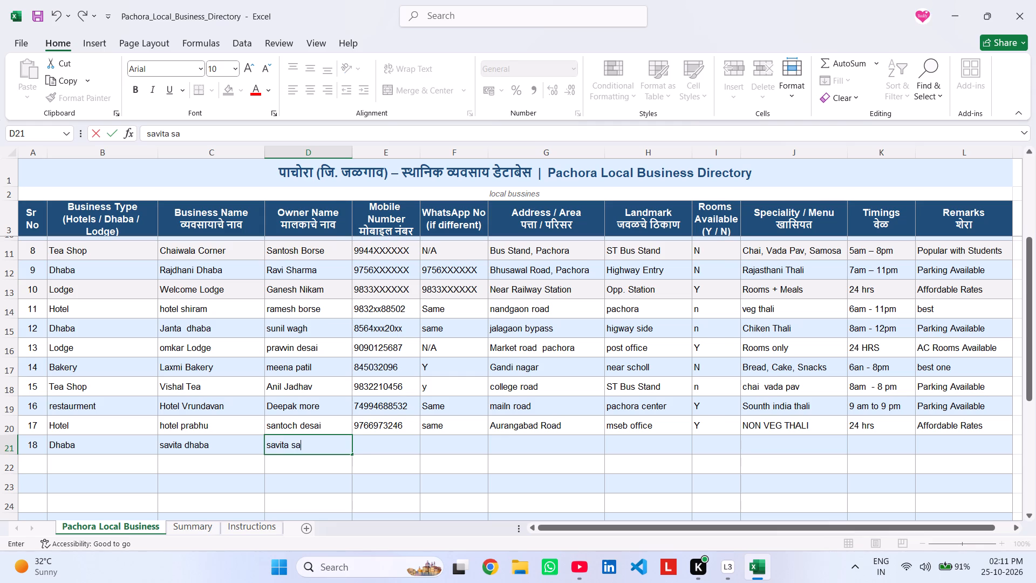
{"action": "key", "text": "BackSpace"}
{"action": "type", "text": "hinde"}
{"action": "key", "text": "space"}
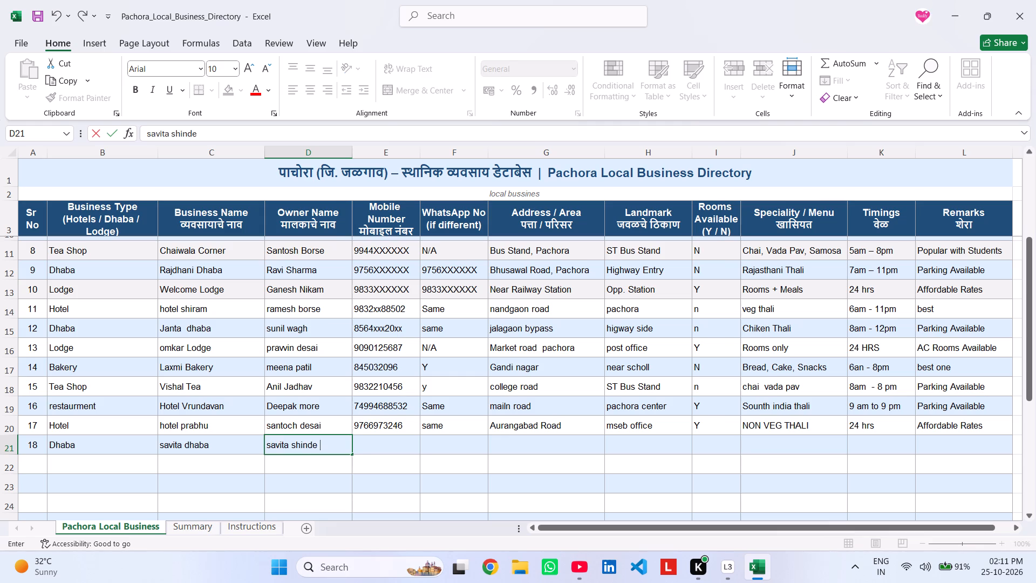
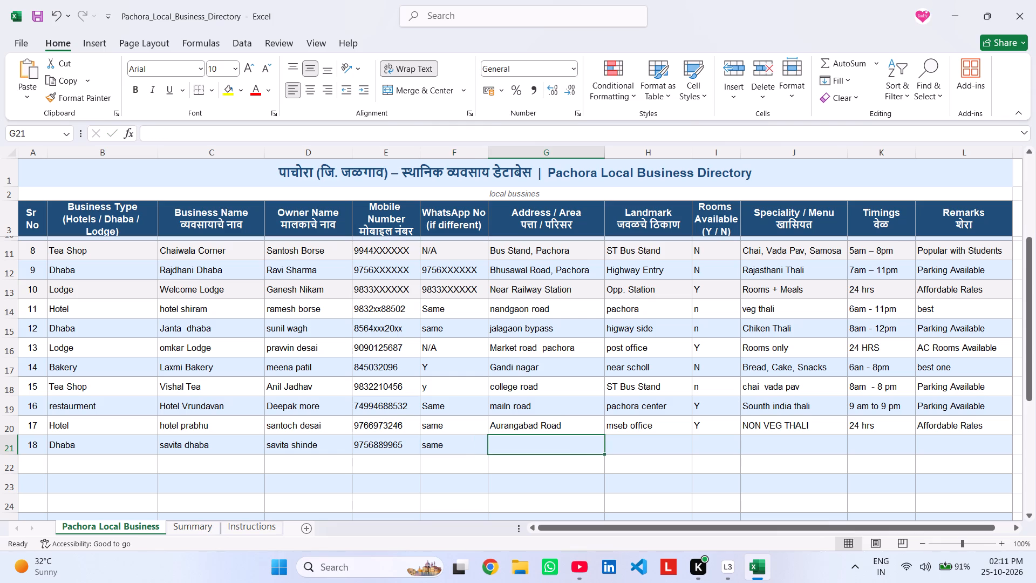
Fill the location of entry 18, savita dhaba, with the address "Bhusawal Road, Pachora" and the landmark "toll naka".
{"action": "double_click", "coordinate": [509, 442]}
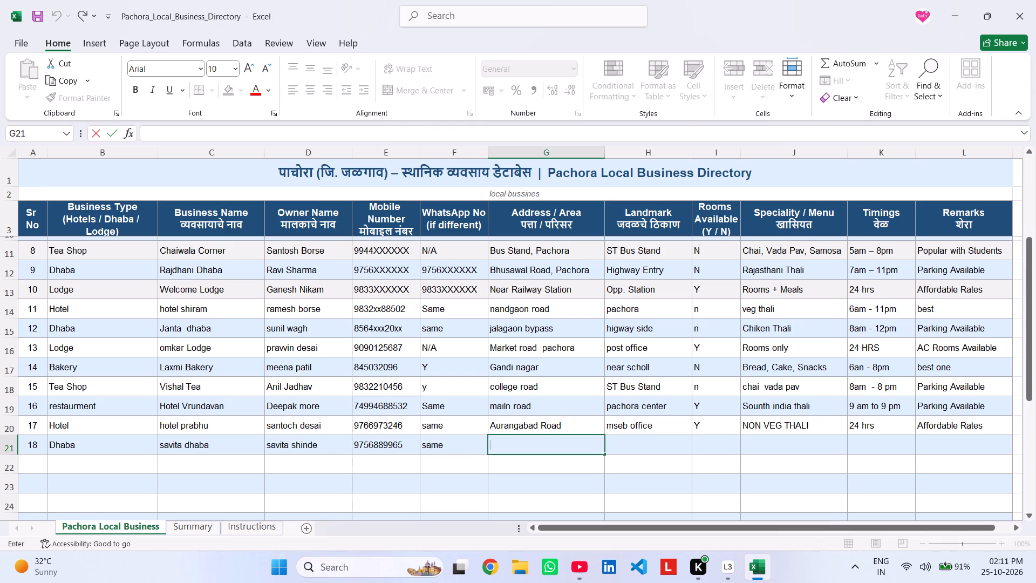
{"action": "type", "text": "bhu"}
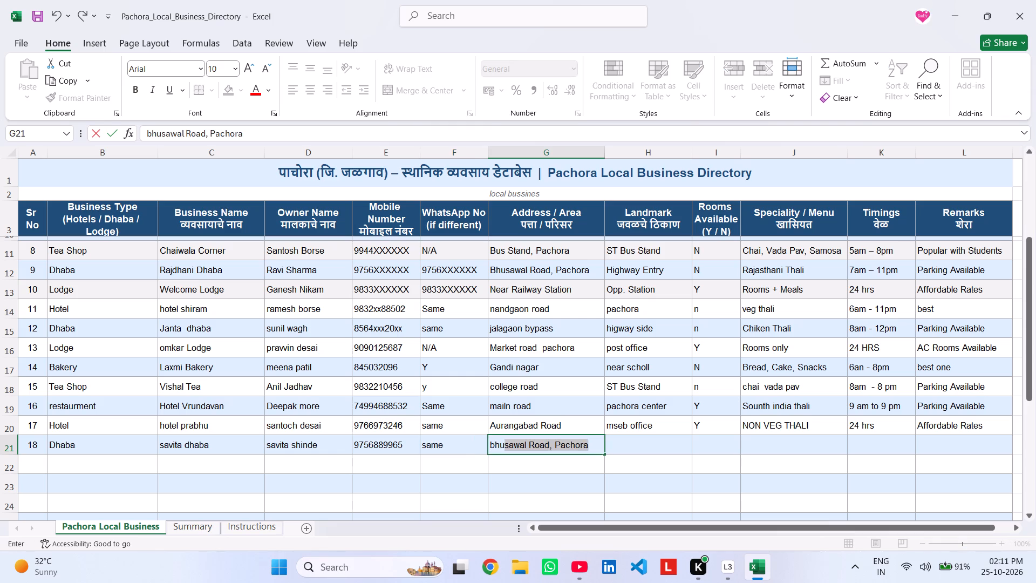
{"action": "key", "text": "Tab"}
{"action": "double_click", "coordinate": [629, 442]}
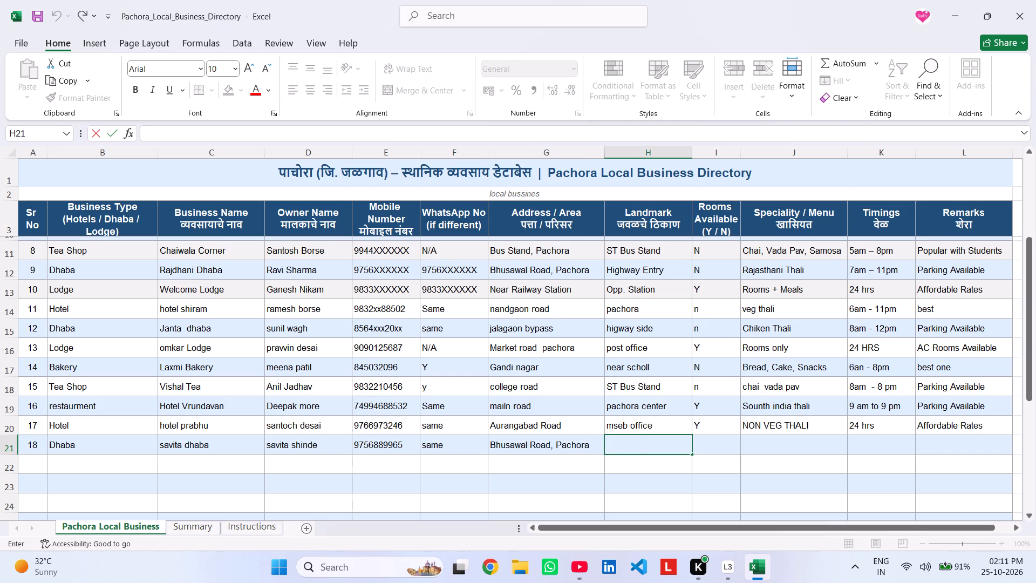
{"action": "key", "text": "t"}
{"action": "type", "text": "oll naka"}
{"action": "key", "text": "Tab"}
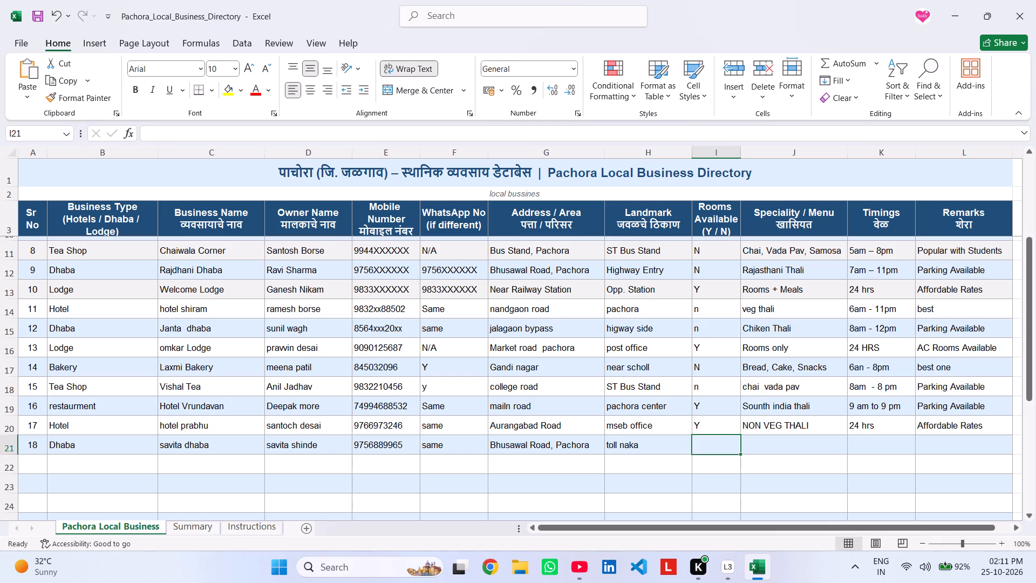
For entry 18, savita dhaba, enter "n" for Rooms Available and "zunka bhakar" as the speciality.
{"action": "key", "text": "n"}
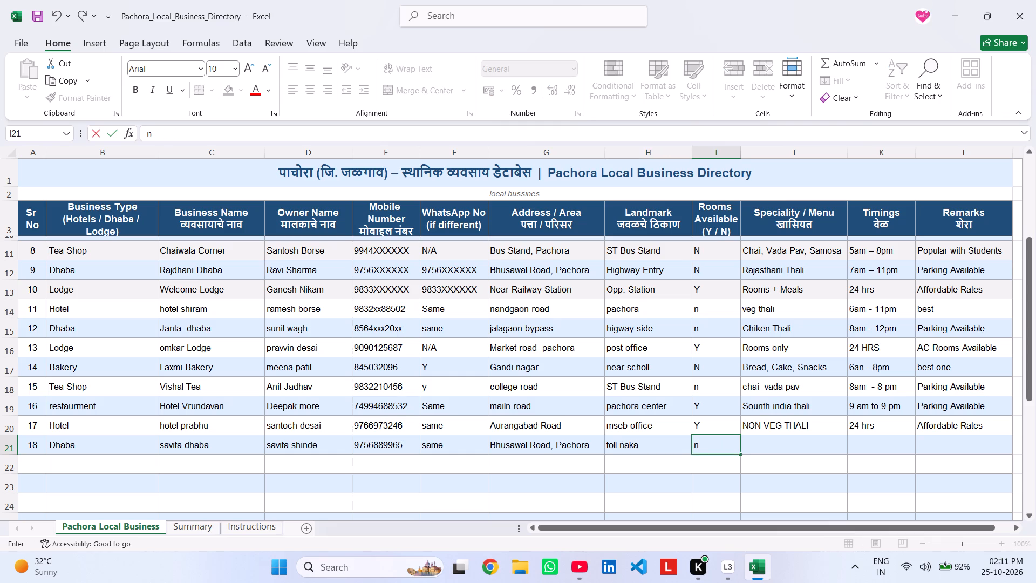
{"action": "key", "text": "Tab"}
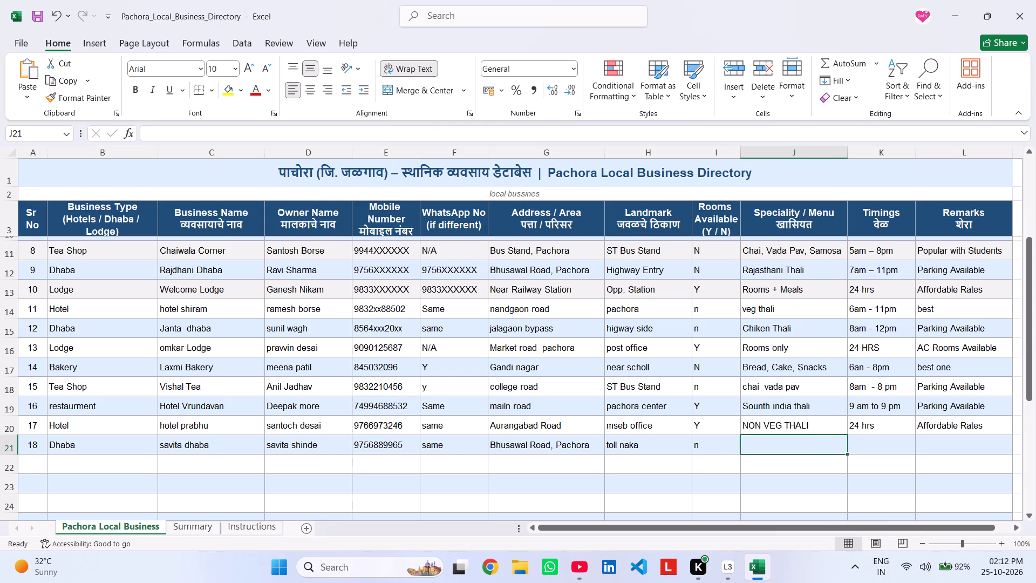
{"action": "type", "text": "zu"}
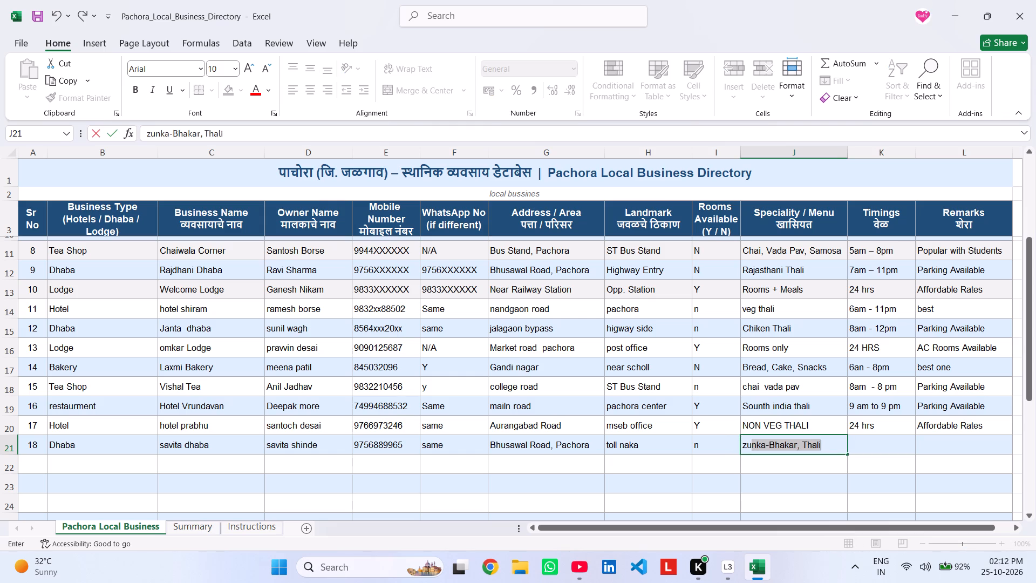
{"action": "type", "text": "nka"}
{"action": "key", "text": "space"}
{"action": "type", "text": "bhakar"}
{"action": "key", "text": "Tab"}
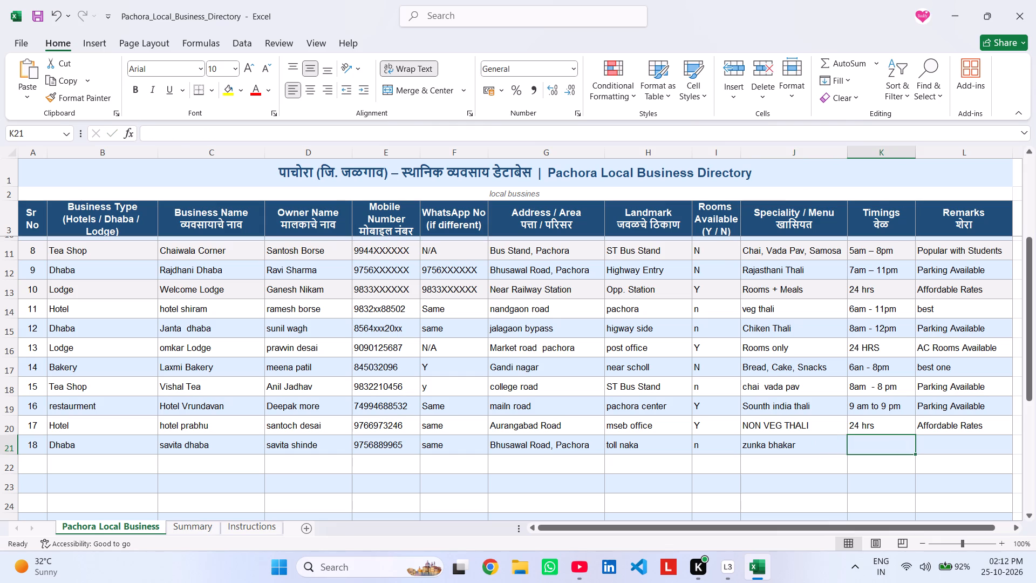
Complete entry 18, savita dhaba, with the timings "6 am - 9 pm" and the remark "Affordable Rates".
{"action": "key", "text": "7"}
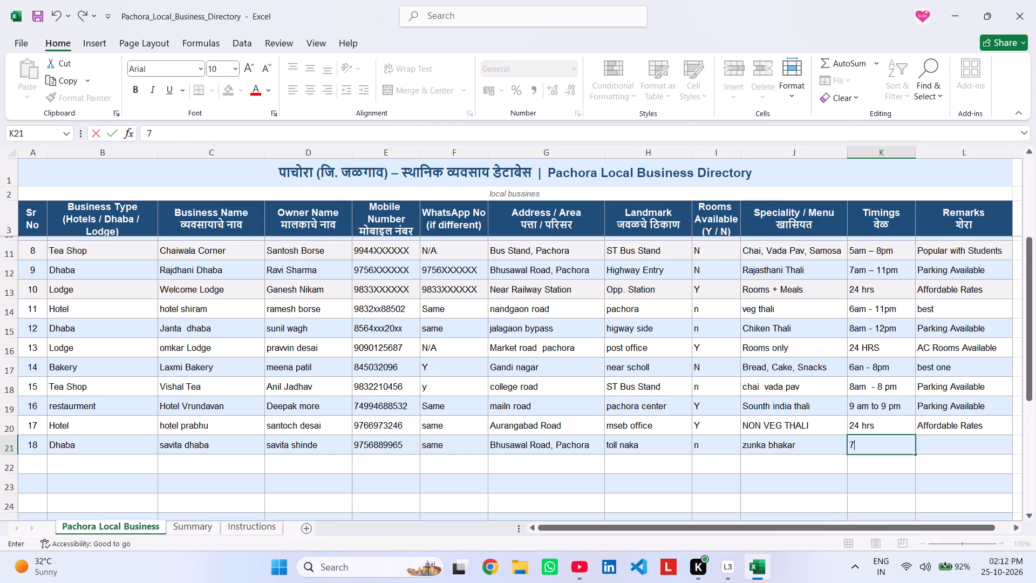
{"action": "key", "text": "BackSpace"}
{"action": "type", "text": "6 am -"}
{"action": "key", "text": "space"}
{"action": "type", "text": "9 pm"}
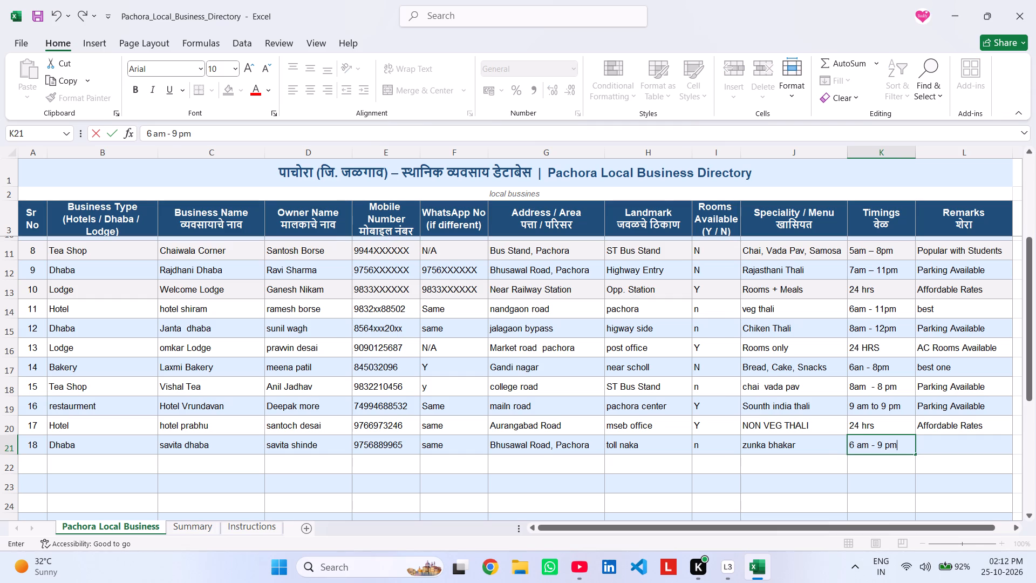
{"action": "key", "text": "Tab"}
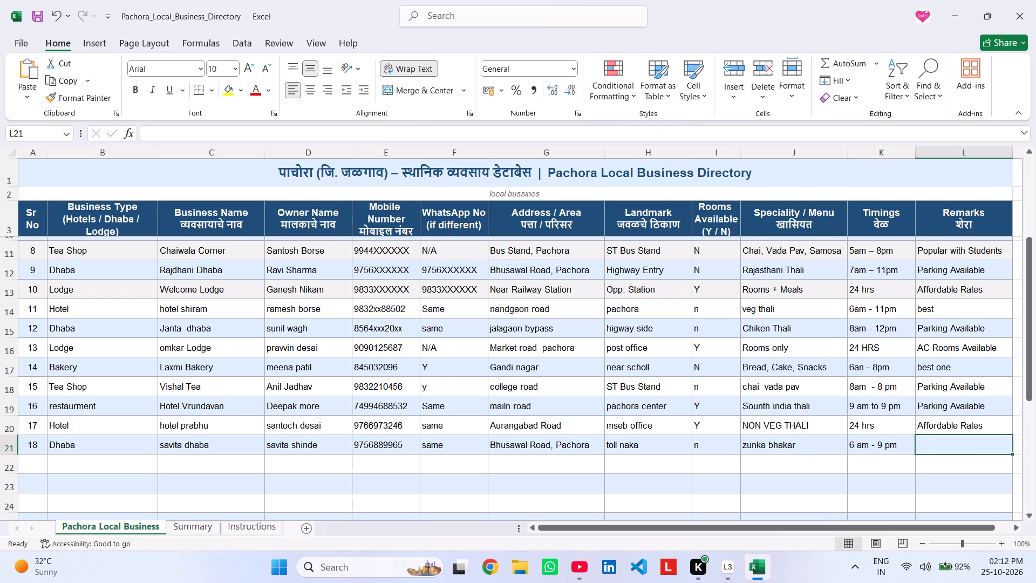
{"action": "key", "text": "a"}
{"action": "key", "text": "f"}
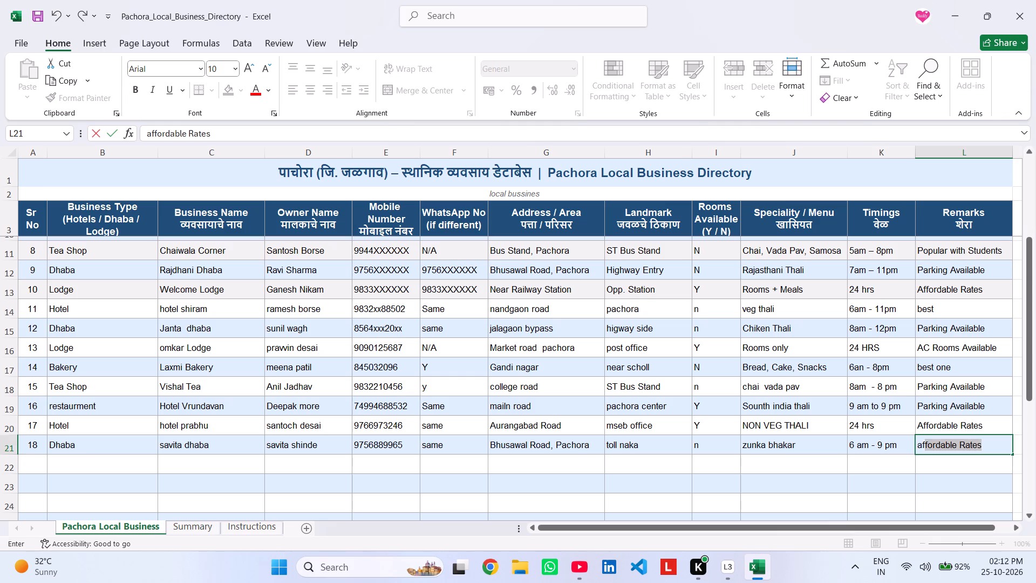
{"action": "key", "text": "Return"}
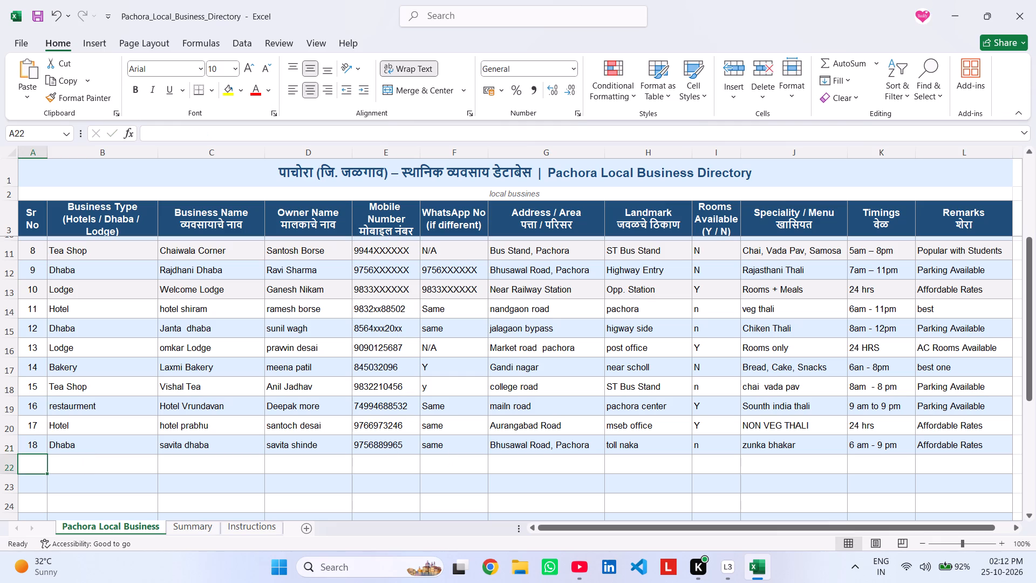
Number the two empty rows below savita dhaba with Sr No 19 and 20.
{"action": "type", "text": "19"}
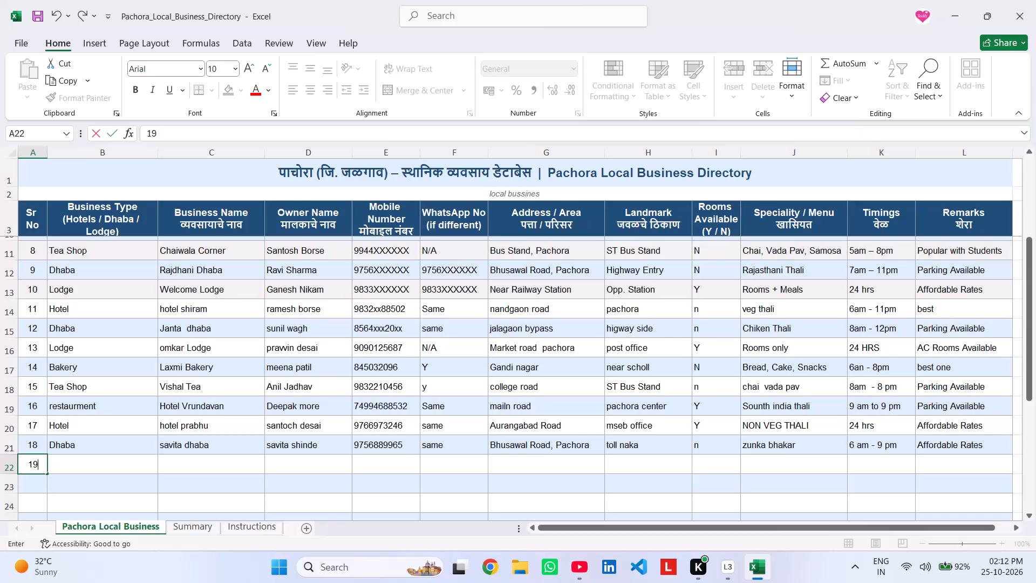
{"action": "key", "text": "Return"}
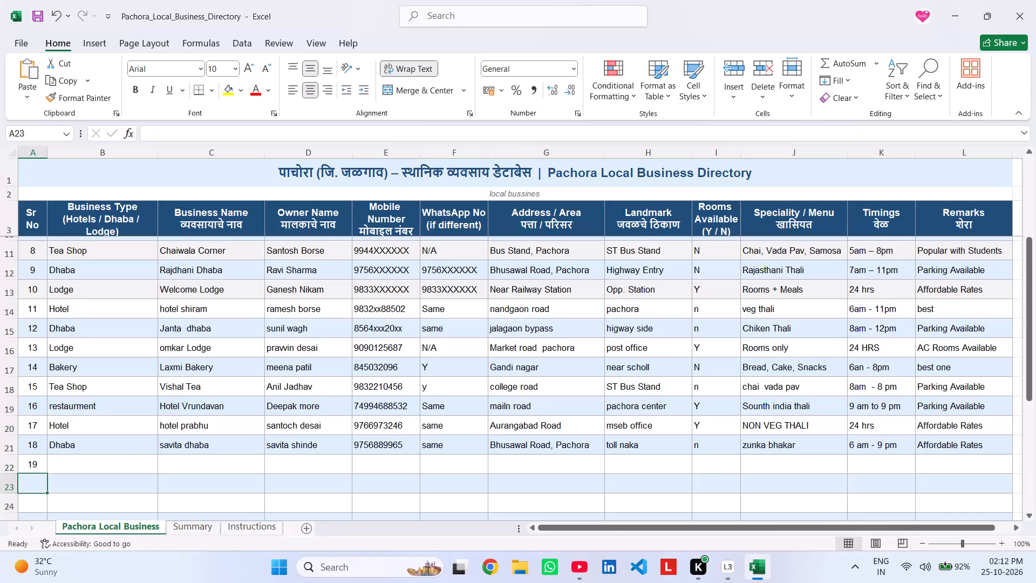
{"action": "type", "text": "20"}
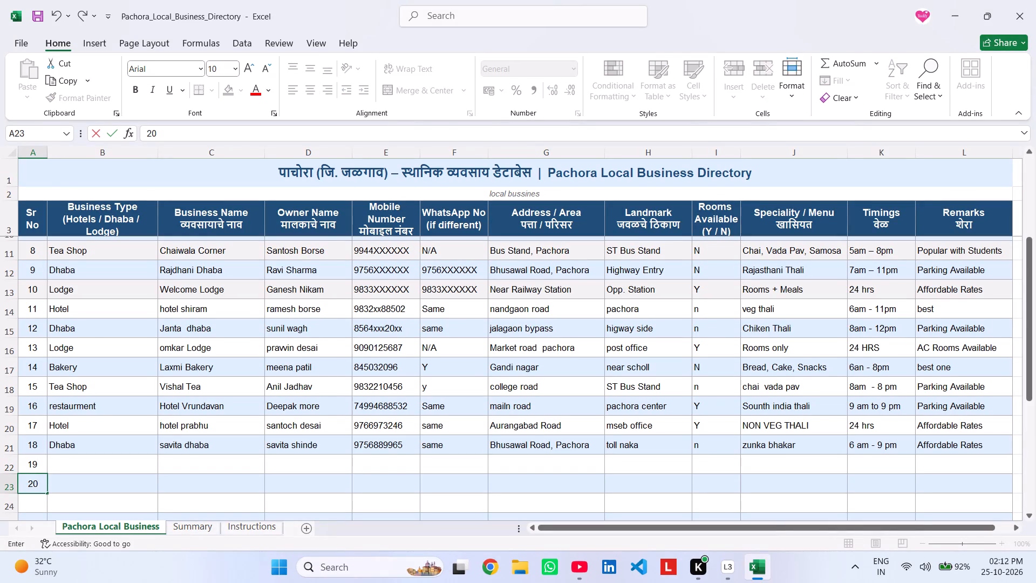
Fill entry 19 with the business type "Lodge" and the business name "krishna Lodge".
{"action": "left_click", "coordinate": [81, 467]}
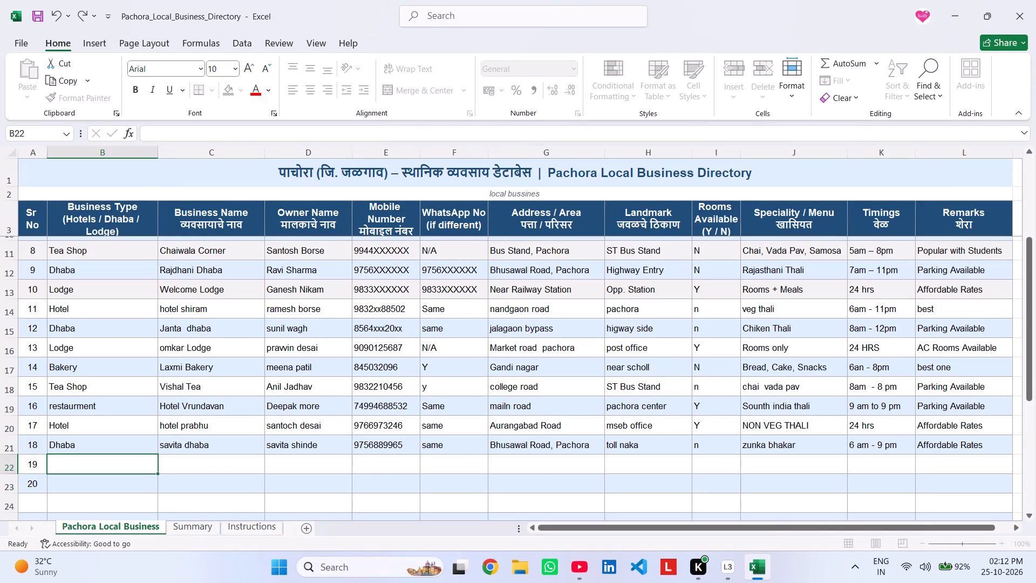
{"action": "type", "text": "lo"}
{"action": "key", "text": "Tab"}
{"action": "key", "text": "Tab"}
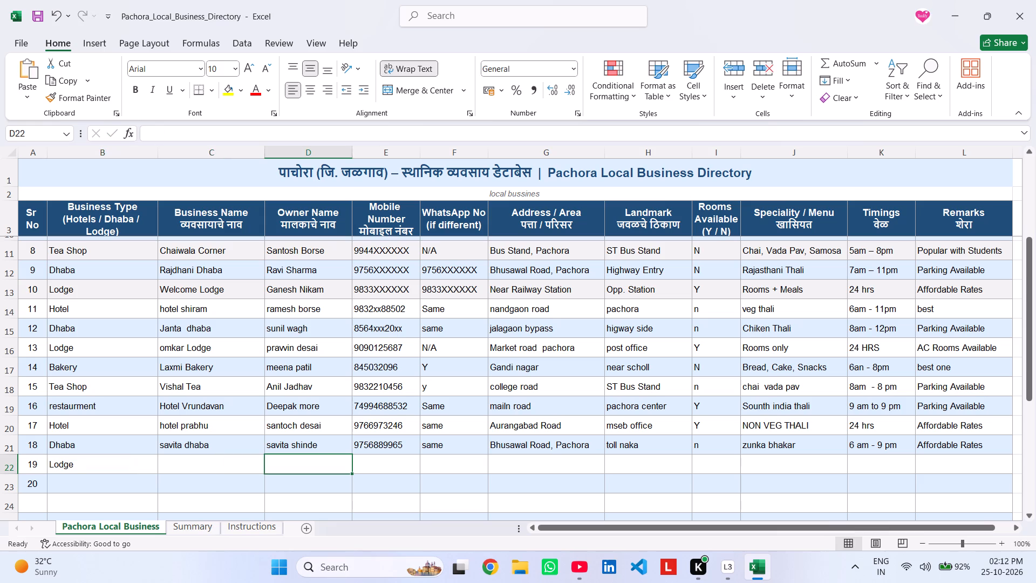
{"action": "left_click", "coordinate": [178, 461]}
{"action": "double_click", "coordinate": [178, 461]}
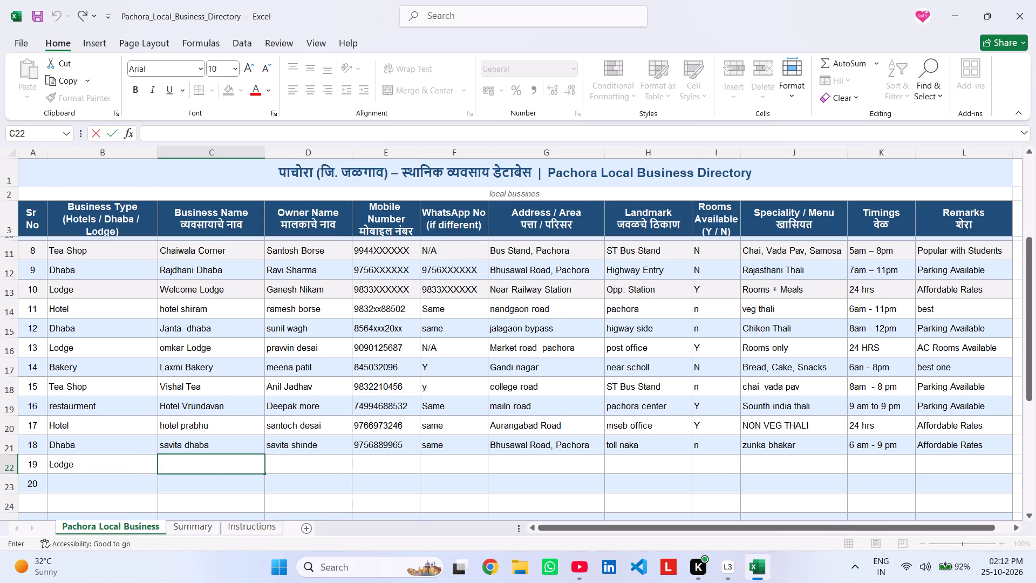
{"action": "type", "text": "krishna l"}
{"action": "key", "text": "o"}
{"action": "key", "text": "BackSpace"}
{"action": "key", "text": "BackSpace"}
{"action": "type", "text": "dge"}
{"action": "key", "text": "Tab"}
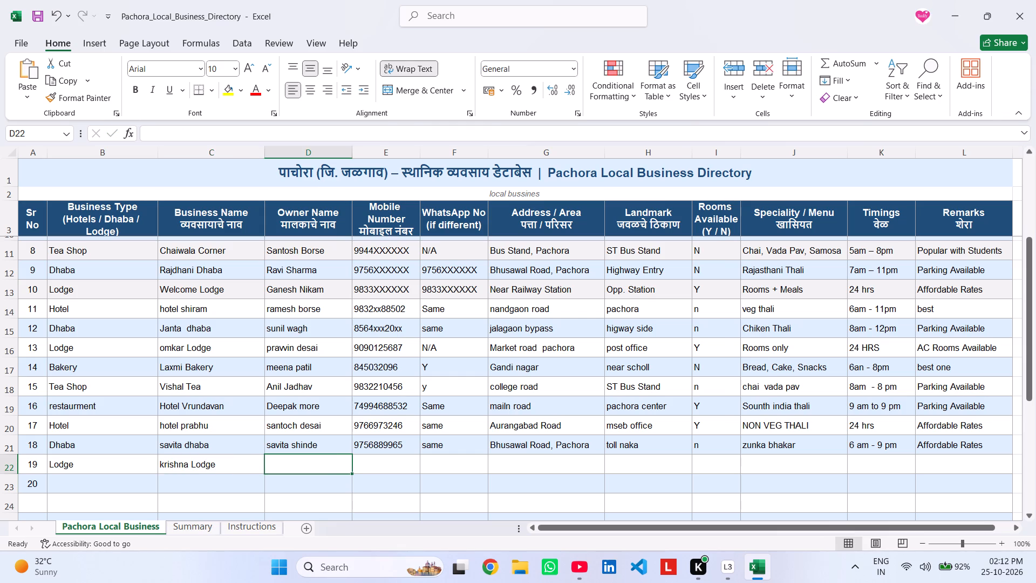
Enter the owner's name for entry 19, krishna Lodge.
{"action": "double_click", "coordinate": [294, 470]}
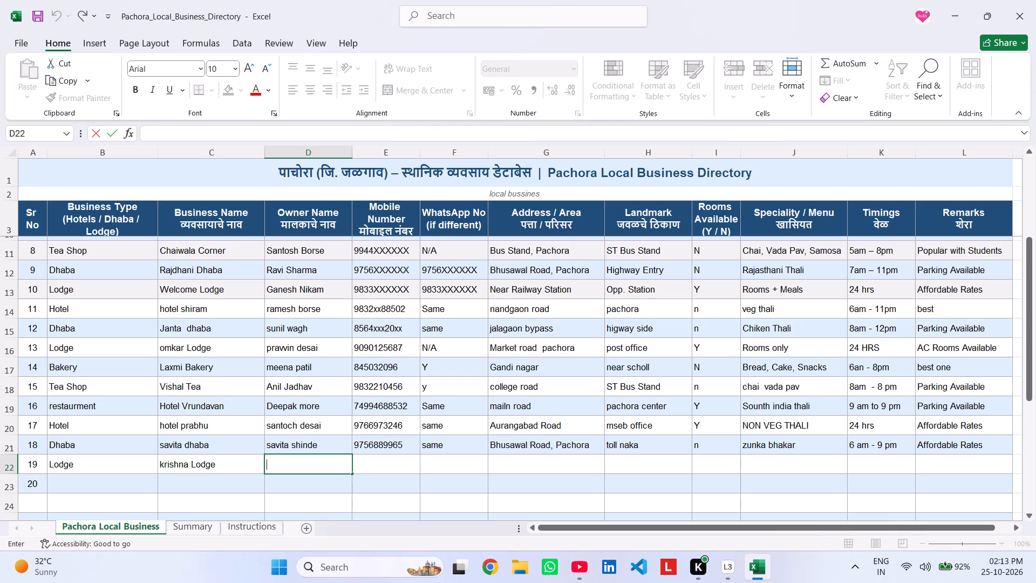
{"action": "key", "text": "v"}
Complete the owner's name for entry 19, krishna Lodge, in the Owner Name column.
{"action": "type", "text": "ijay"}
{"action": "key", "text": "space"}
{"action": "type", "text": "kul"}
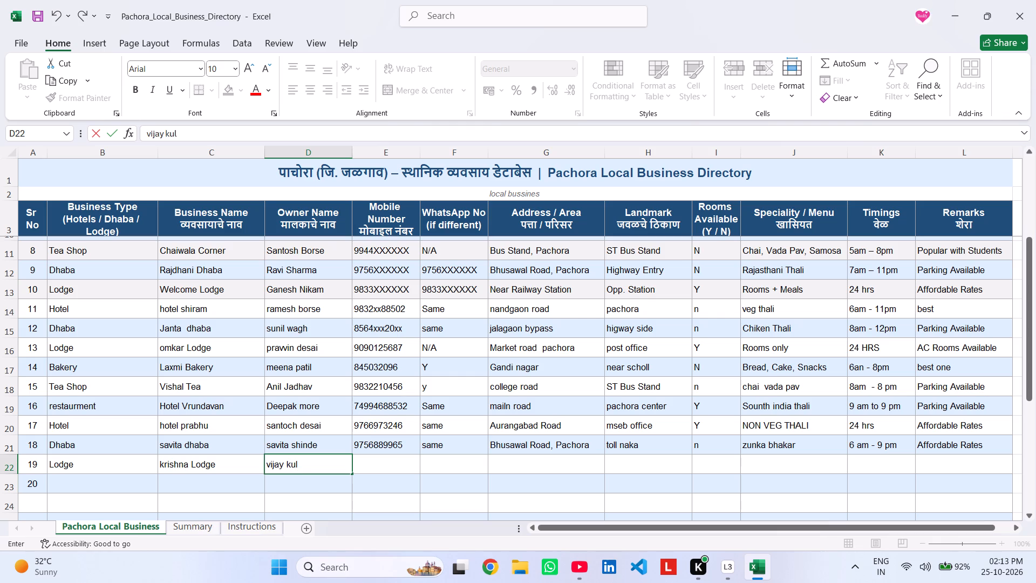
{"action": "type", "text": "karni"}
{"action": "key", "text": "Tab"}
Enter the mobile number for entry 19, krishna Lodge.
{"action": "double_click", "coordinate": [374, 455]}
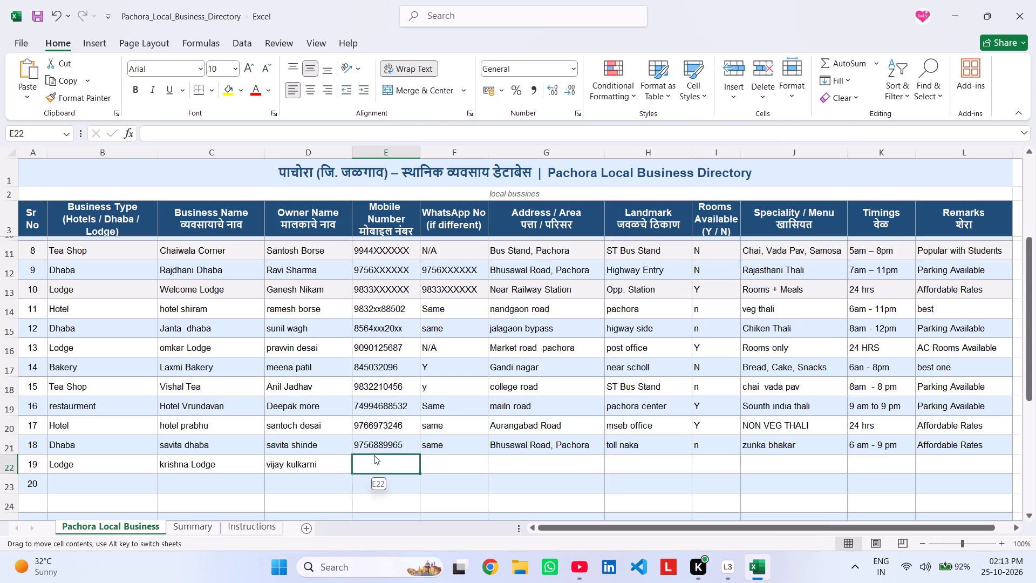
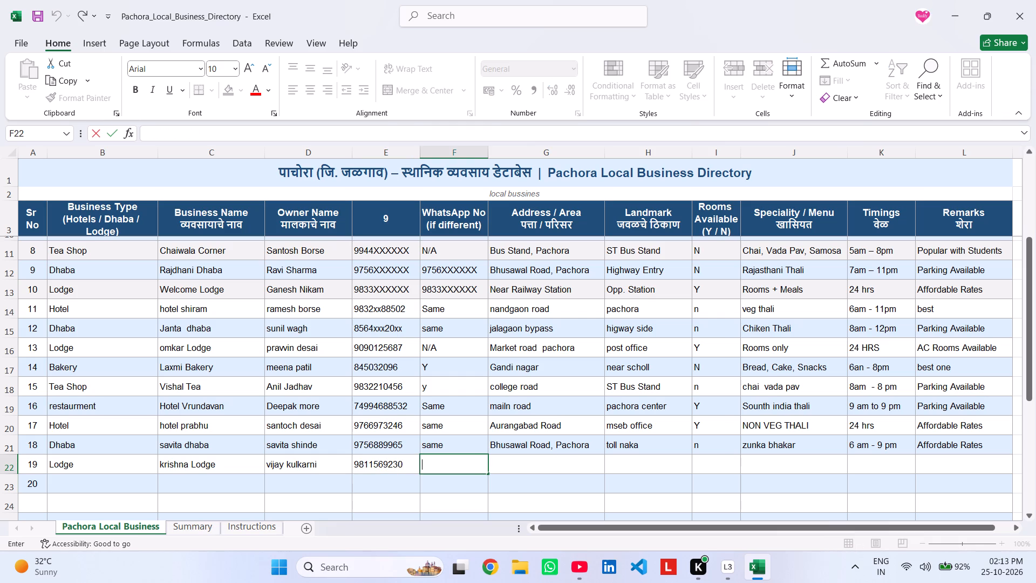
Fill entry 19, krishna Lodge, with "NA" as the WhatsApp number and "Station Road, Pachora" as the address.
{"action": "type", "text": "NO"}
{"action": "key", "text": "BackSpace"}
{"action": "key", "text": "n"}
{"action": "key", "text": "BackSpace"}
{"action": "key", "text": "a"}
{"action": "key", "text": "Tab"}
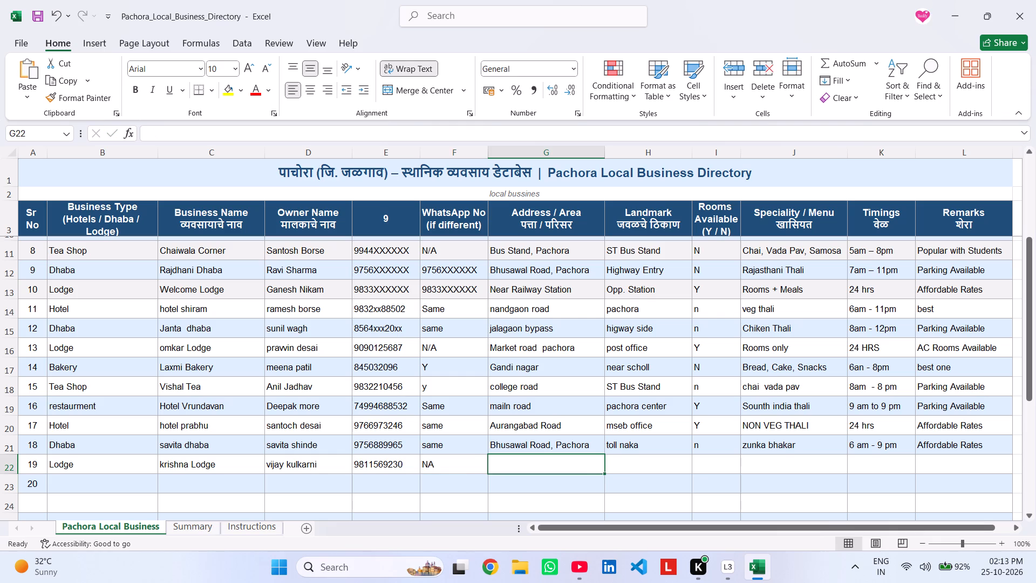
{"action": "double_click", "coordinate": [496, 458]}
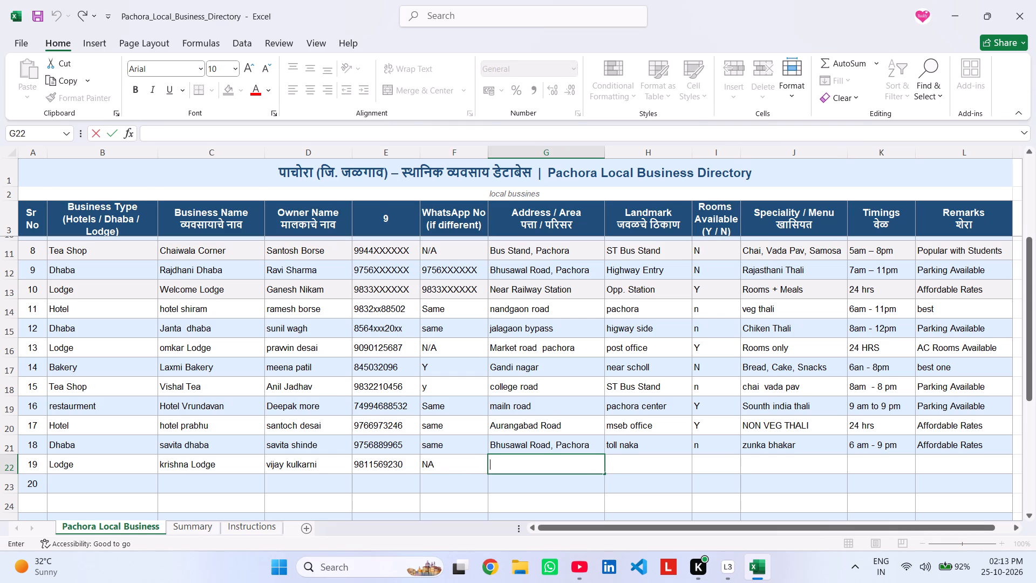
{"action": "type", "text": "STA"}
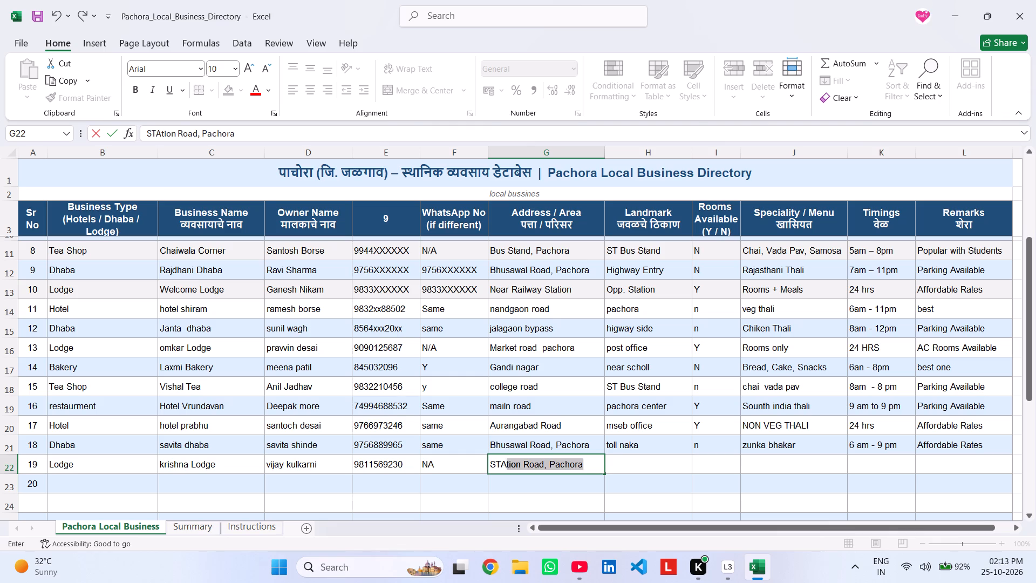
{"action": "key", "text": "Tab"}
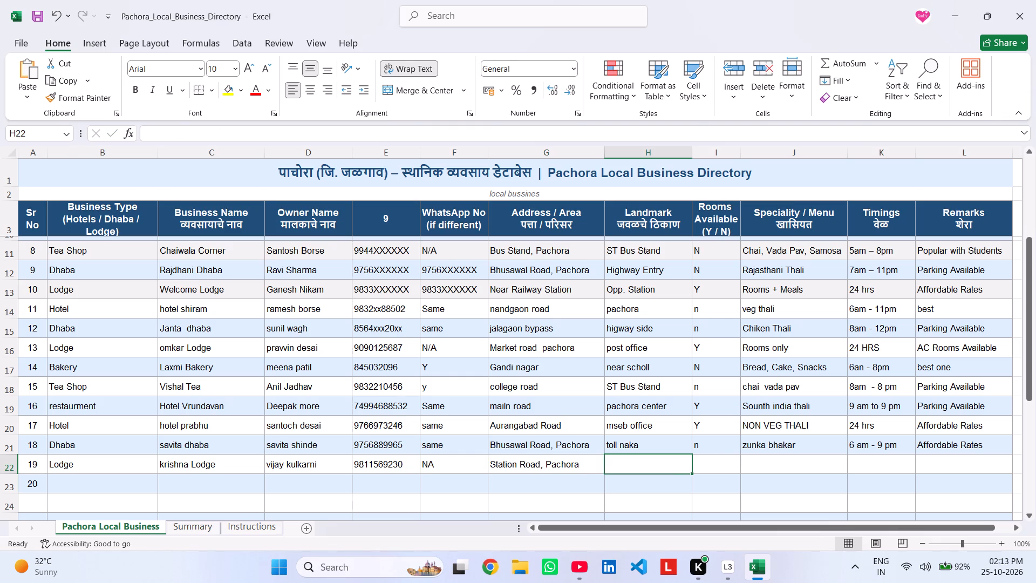
Open the empty landmark cell of entry 19, krishna Lodge, for editing.
{"action": "double_click", "coordinate": [679, 462]}
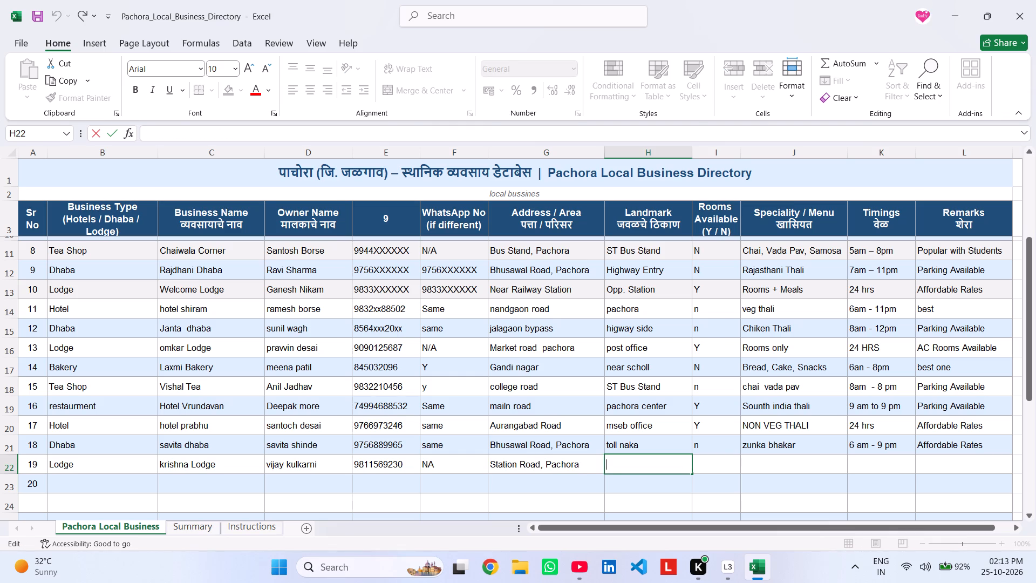
Enter "opp road near" as the landmark for entry 19, krishna Lodge.
{"action": "type", "text": "opp"}
{"action": "key", "text": "space"}
{"action": "type", "text": "road na"}
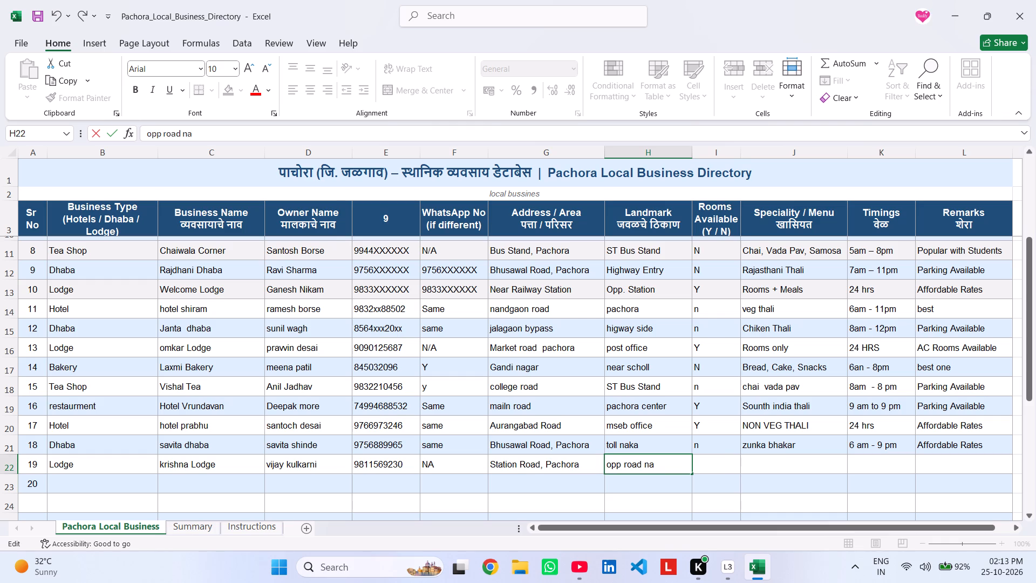
{"action": "key", "text": "BackSpace"}
{"action": "type", "text": "ear"}
{"action": "key", "text": "Tab"}
Set Rooms Available to "Y" and the speciality to "AC ROOm" for entry 19, krishna Lodge.
{"action": "key", "text": "n"}
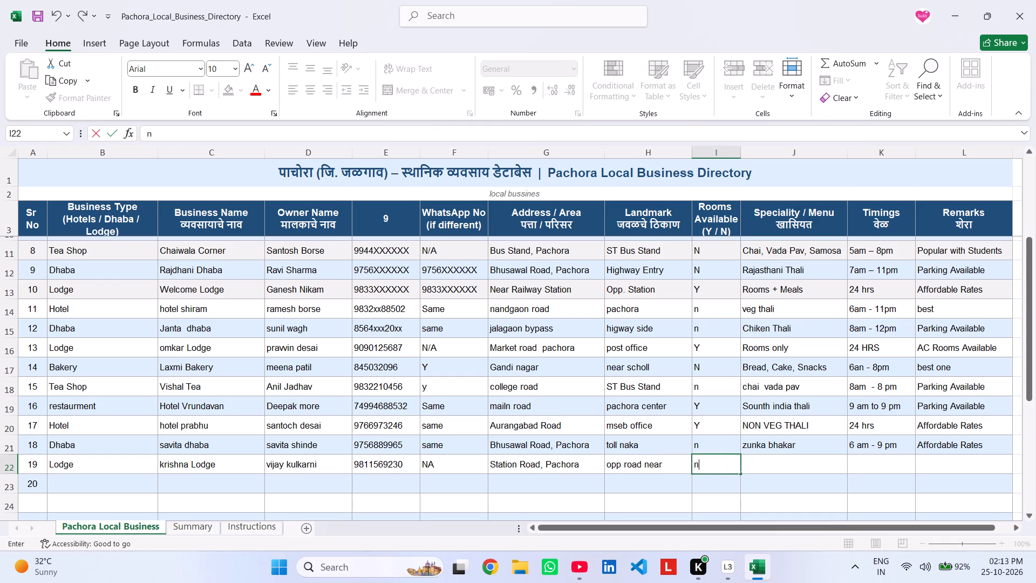
{"action": "key", "text": "Tab"}
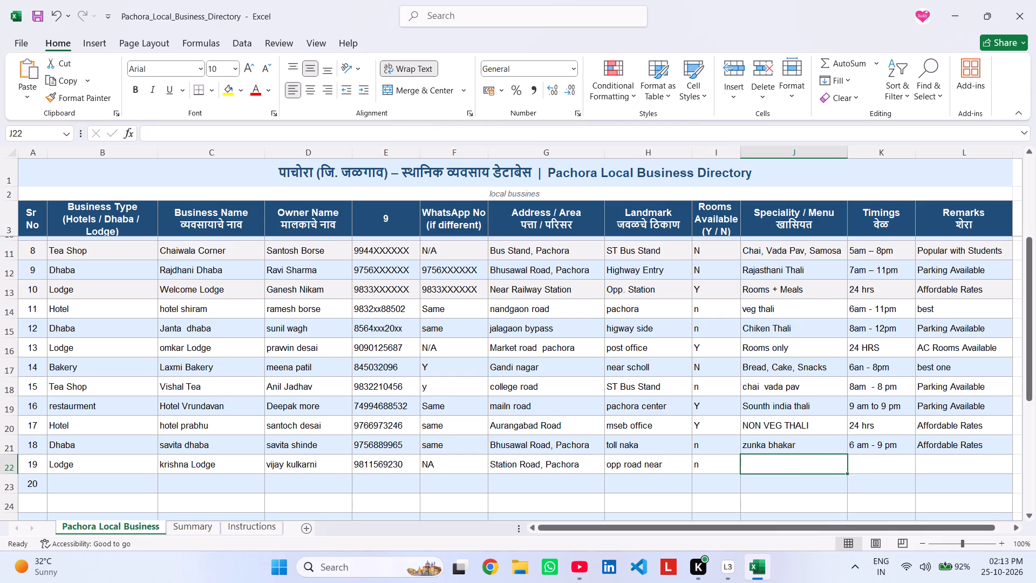
{"action": "double_click", "coordinate": [705, 460]}
{"action": "key", "text": "BackSpace"}
{"action": "key", "text": "Tab"}
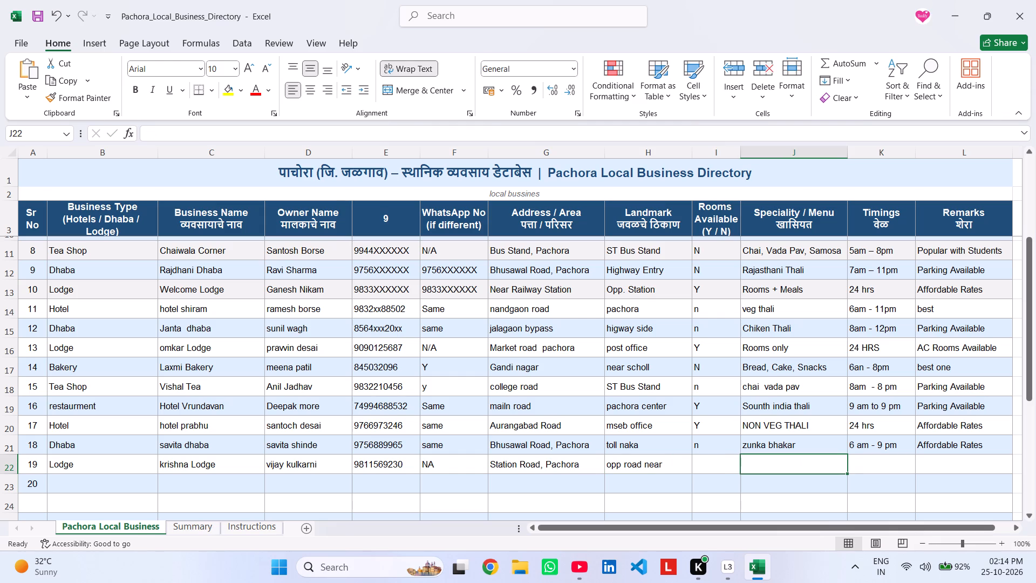
{"action": "double_click", "coordinate": [705, 460]}
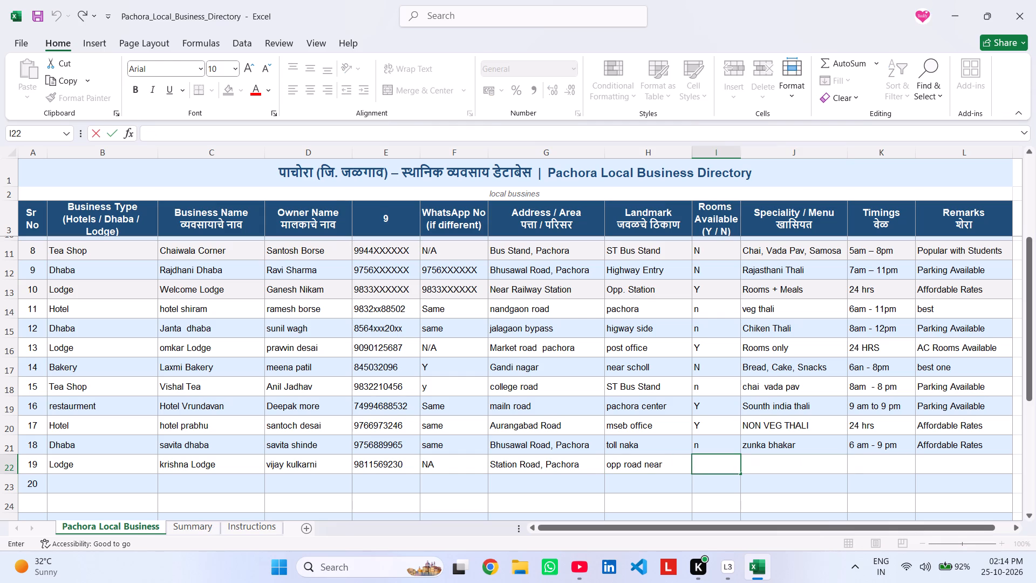
{"action": "key", "text": "y"}
{"action": "key", "text": "Tab"}
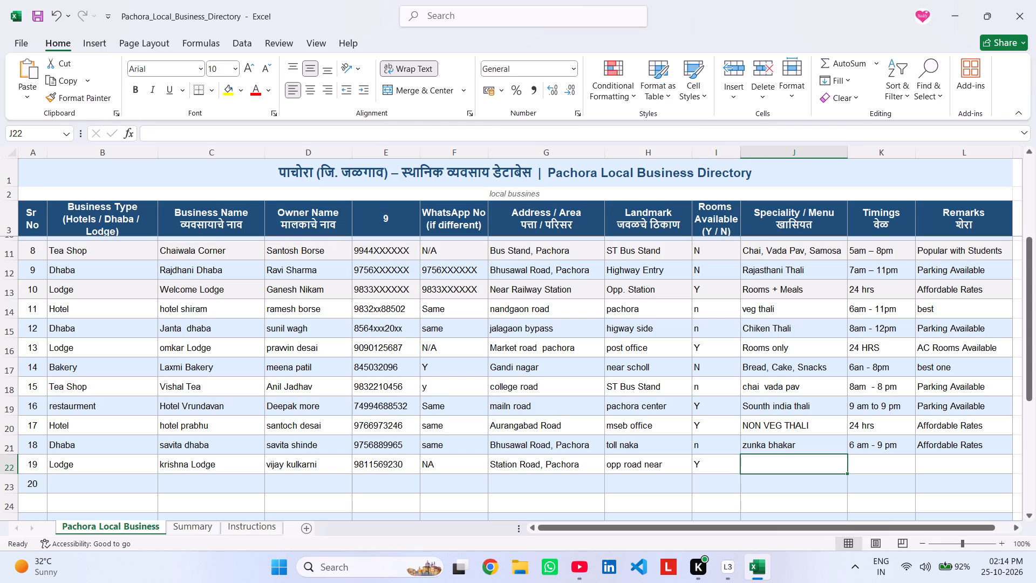
{"action": "key", "text": "r"}
{"action": "key", "text": "BackSpace"}
{"action": "type", "text": "AC ROO"}
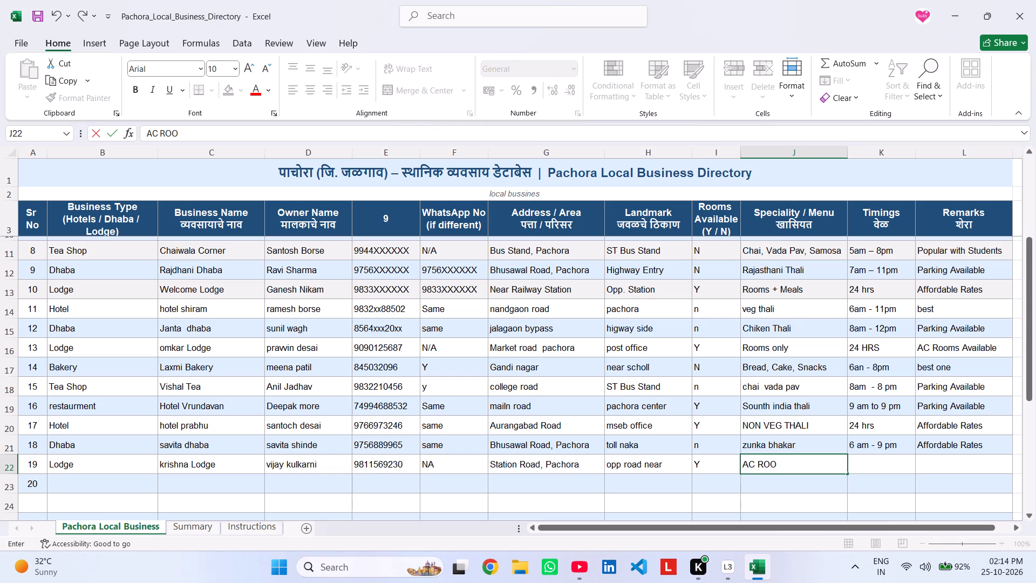
{"action": "key", "text": "m"}
{"action": "key", "text": "Tab"}
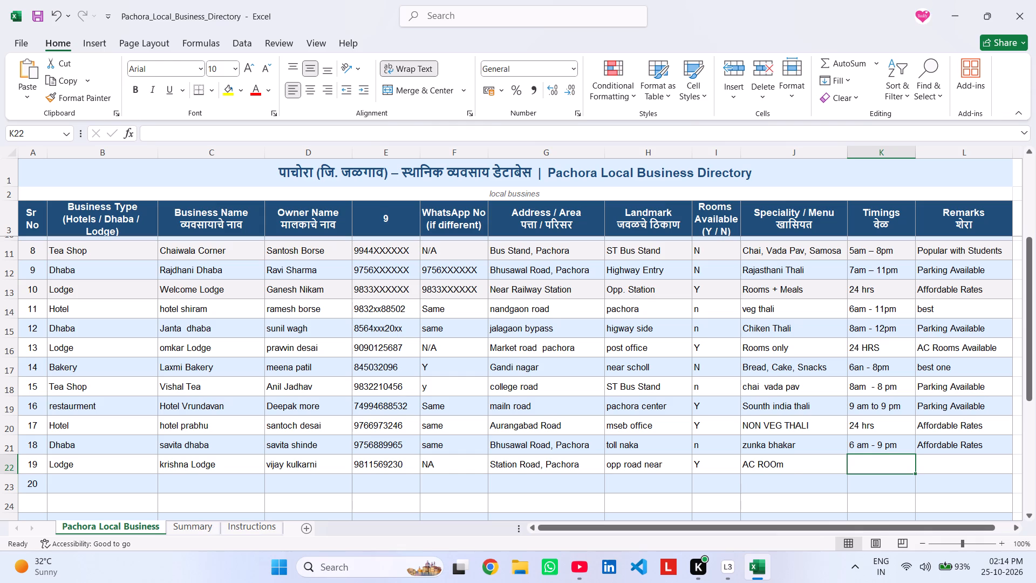
Complete entry 19, krishna Lodge, with the timings "24 hrs" and the remark "AC Rooms Available".
{"action": "type", "text": "23"}
{"action": "key", "text": "Delete"}
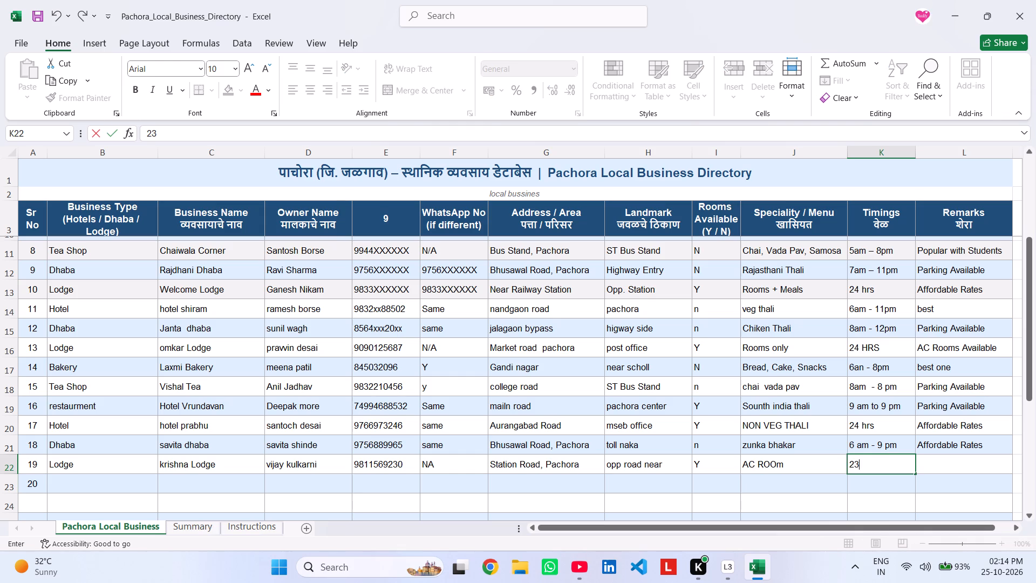
{"action": "key", "text": "BackSpace"}
{"action": "type", "text": "4 hr"}
{"action": "key", "text": "Tab"}
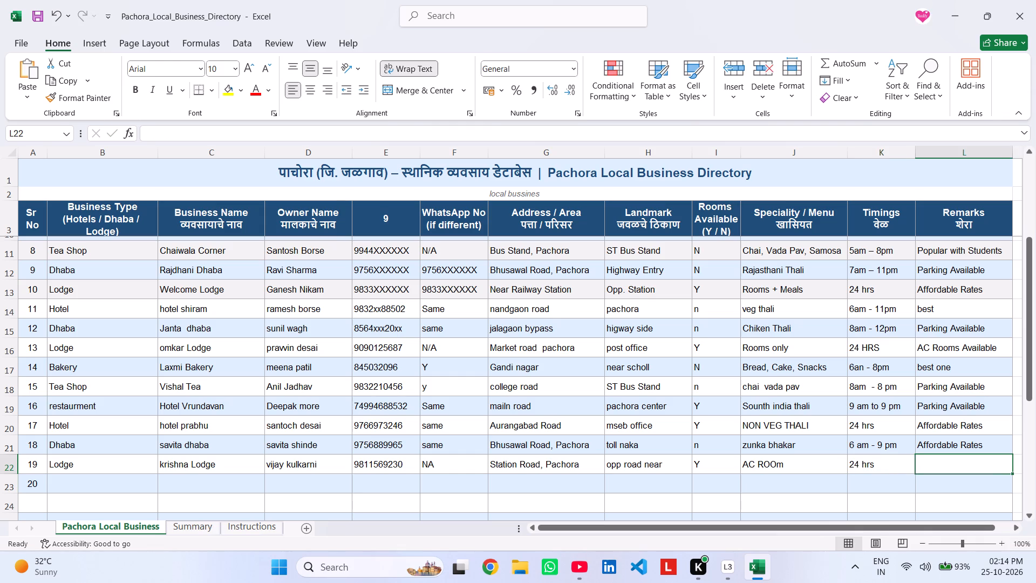
{"action": "key", "text": "a"}
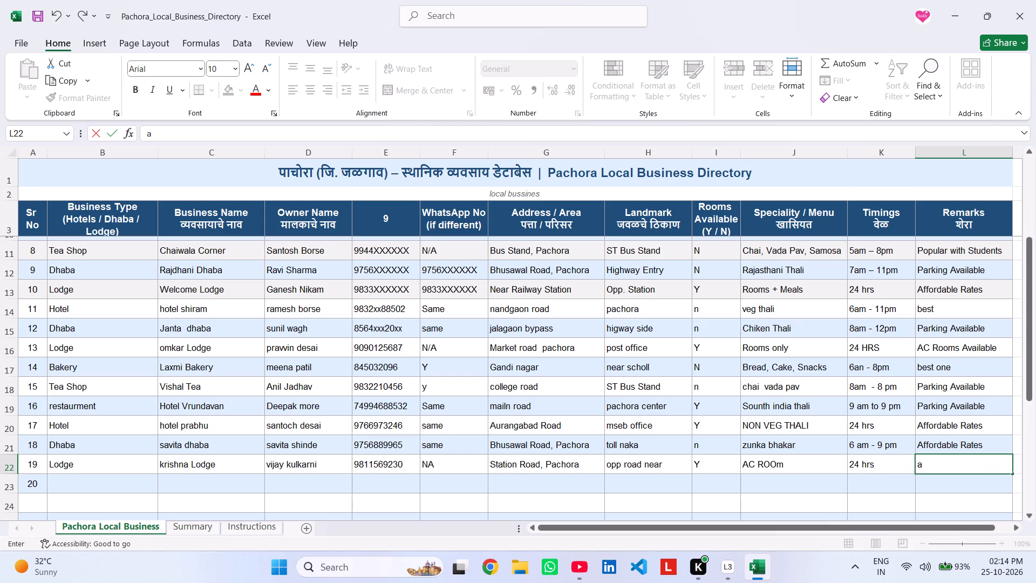
{"action": "key", "text": "c"}
{"action": "key", "text": "Tab"}
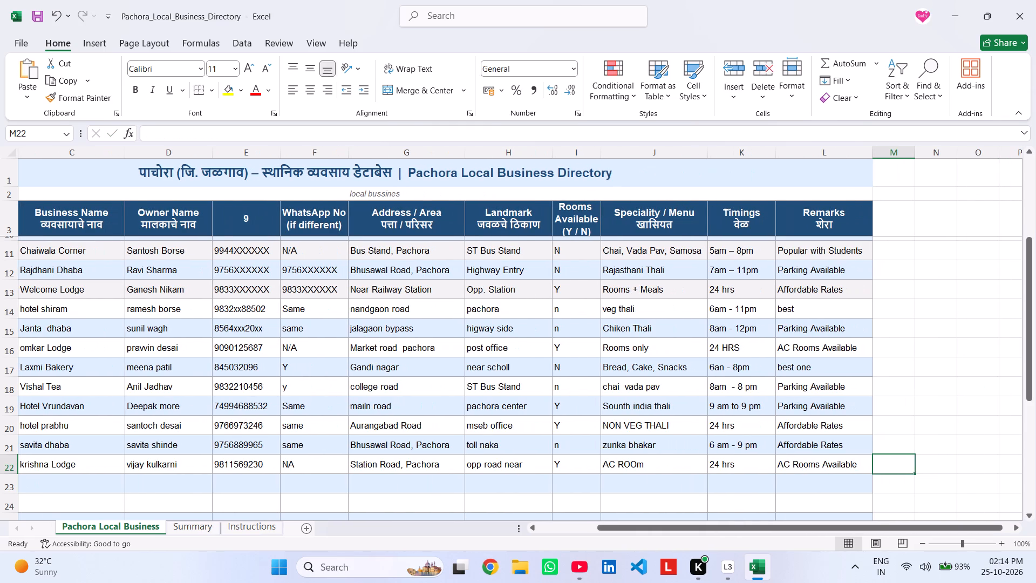
Enter Sr No 21 in the row below 20 and Sr No 33 in the last formatted row, row 33.
{"action": "scroll", "coordinate": [674, 410], "scroll_direction": "right", "scroll_amount": 4}
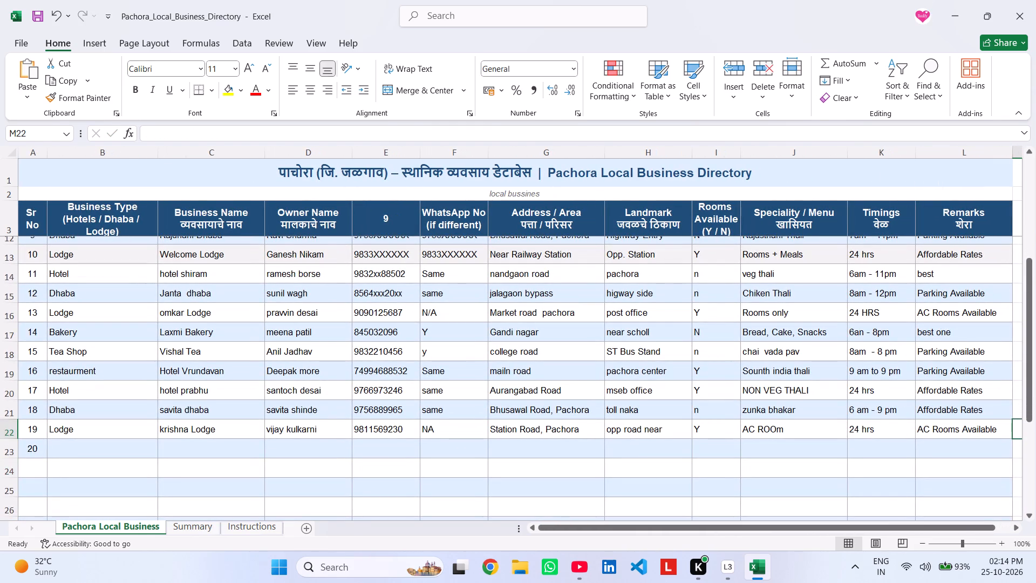
{"action": "double_click", "coordinate": [37, 464]}
{"action": "type", "text": "21"}
{"action": "scroll", "coordinate": [146, 422], "scroll_direction": "down", "scroll_amount": 4}
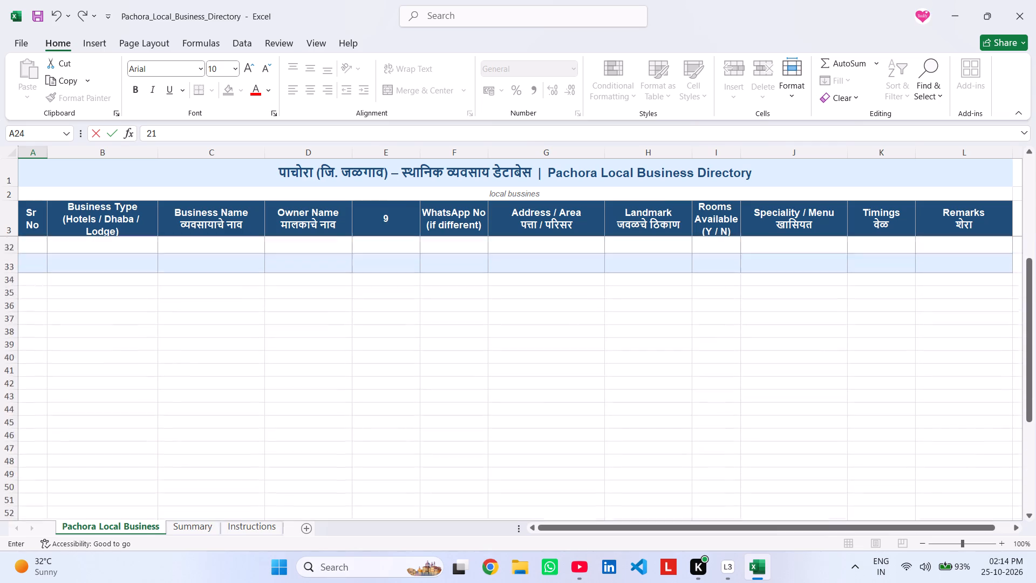
{"action": "scroll", "coordinate": [146, 422], "scroll_direction": "down", "scroll_amount": 2}
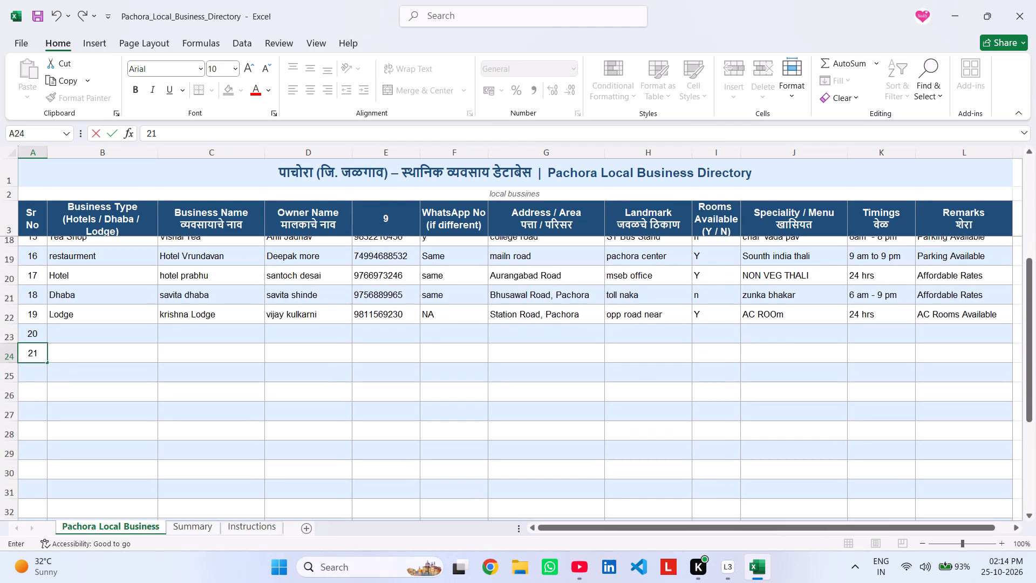
{"action": "scroll", "coordinate": [146, 422], "scroll_direction": "down", "scroll_amount": 1}
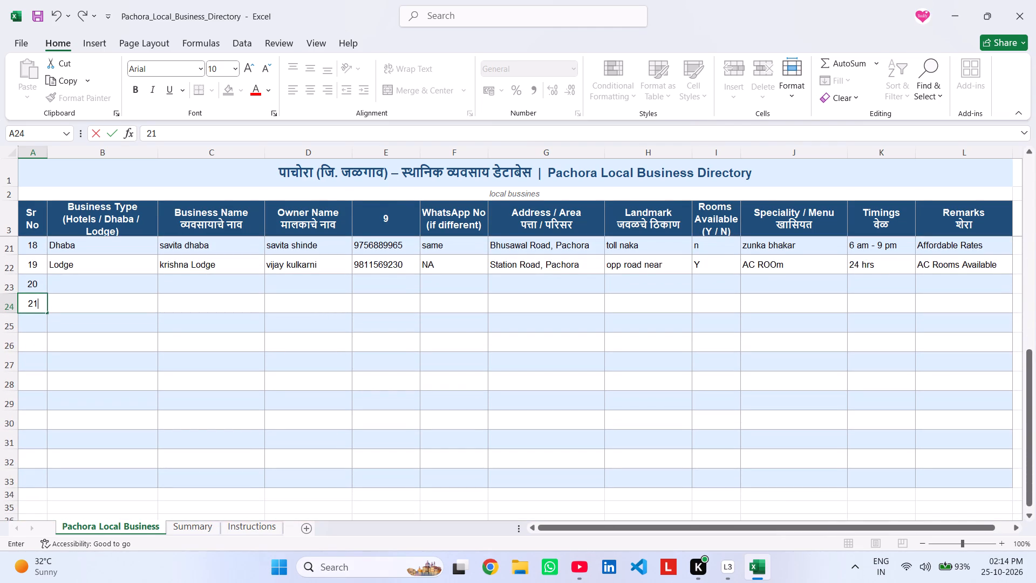
{"action": "double_click", "coordinate": [39, 474]}
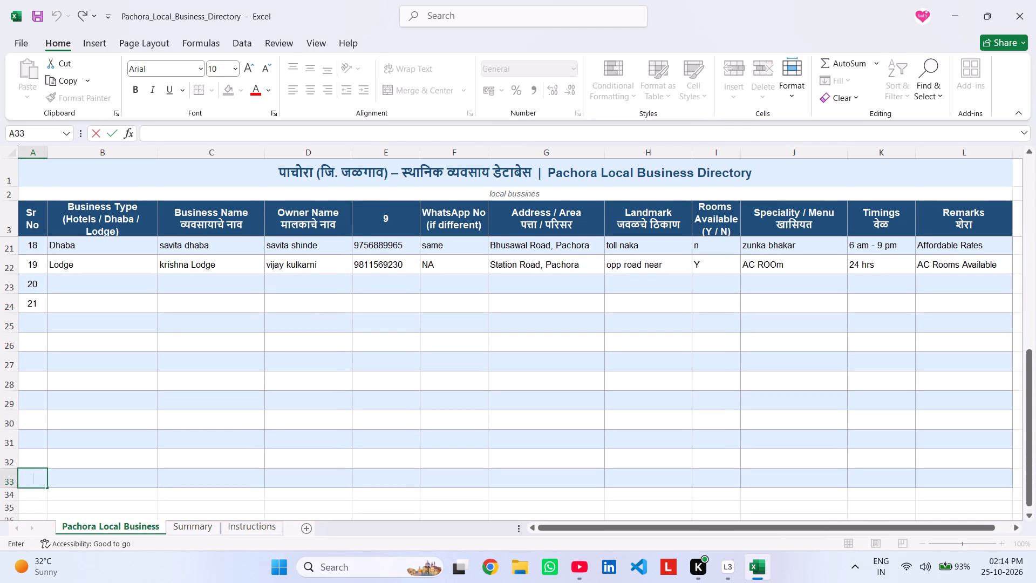
{"action": "type", "text": "33"}
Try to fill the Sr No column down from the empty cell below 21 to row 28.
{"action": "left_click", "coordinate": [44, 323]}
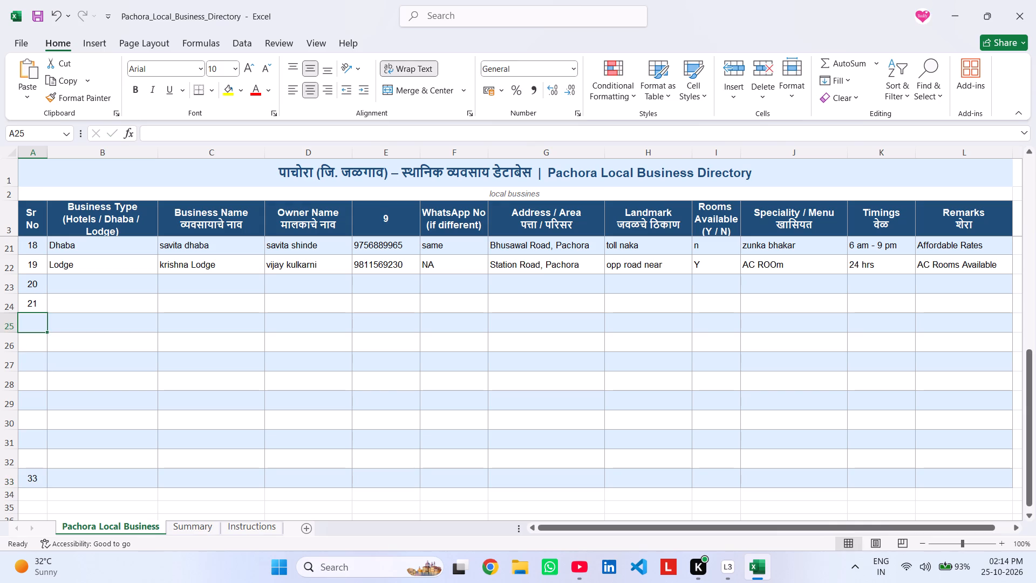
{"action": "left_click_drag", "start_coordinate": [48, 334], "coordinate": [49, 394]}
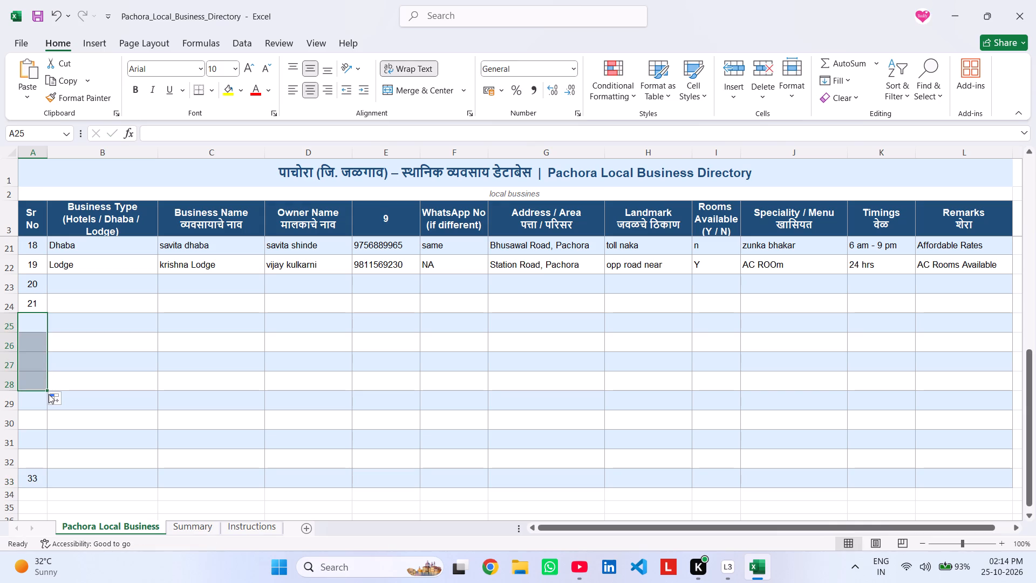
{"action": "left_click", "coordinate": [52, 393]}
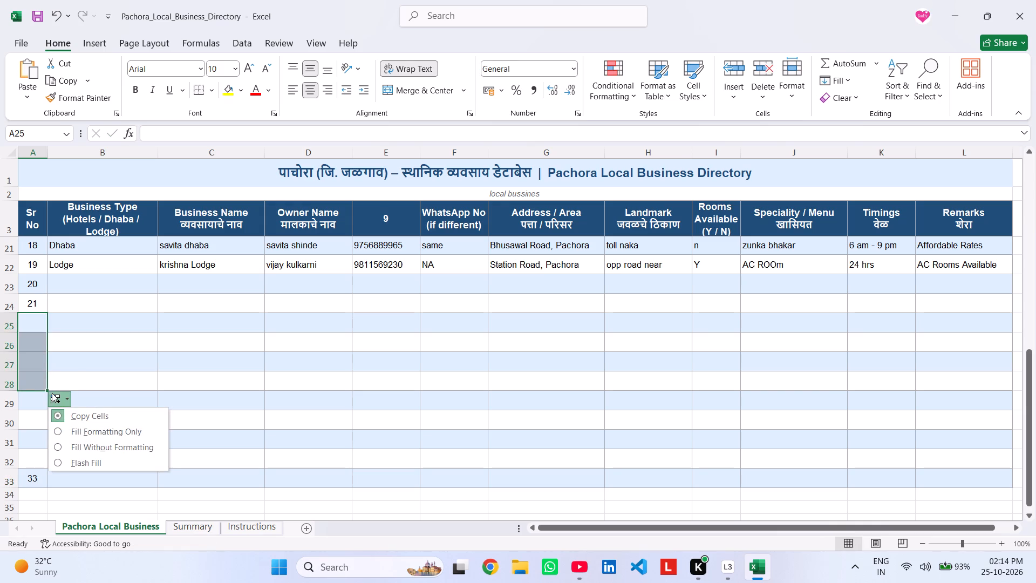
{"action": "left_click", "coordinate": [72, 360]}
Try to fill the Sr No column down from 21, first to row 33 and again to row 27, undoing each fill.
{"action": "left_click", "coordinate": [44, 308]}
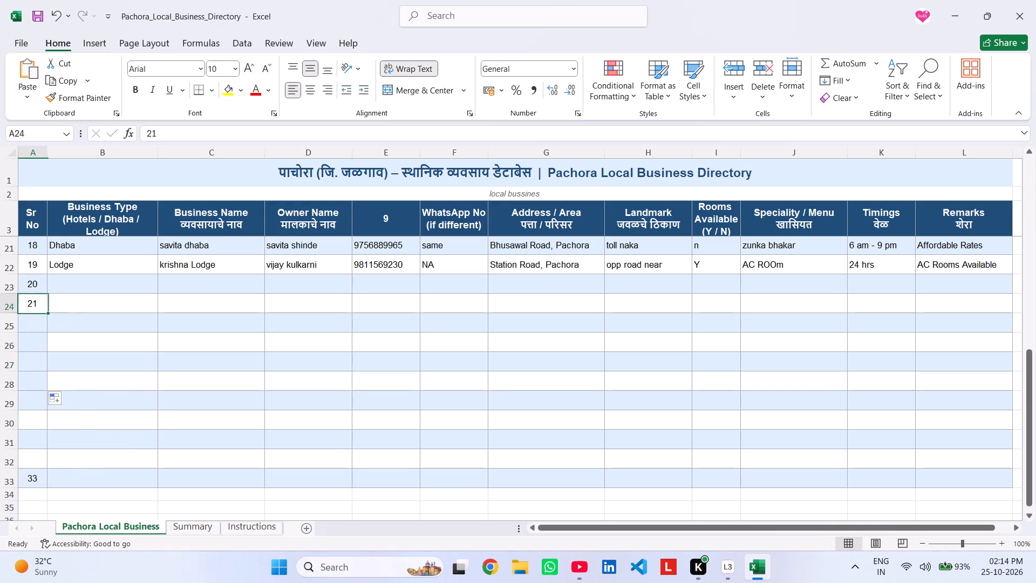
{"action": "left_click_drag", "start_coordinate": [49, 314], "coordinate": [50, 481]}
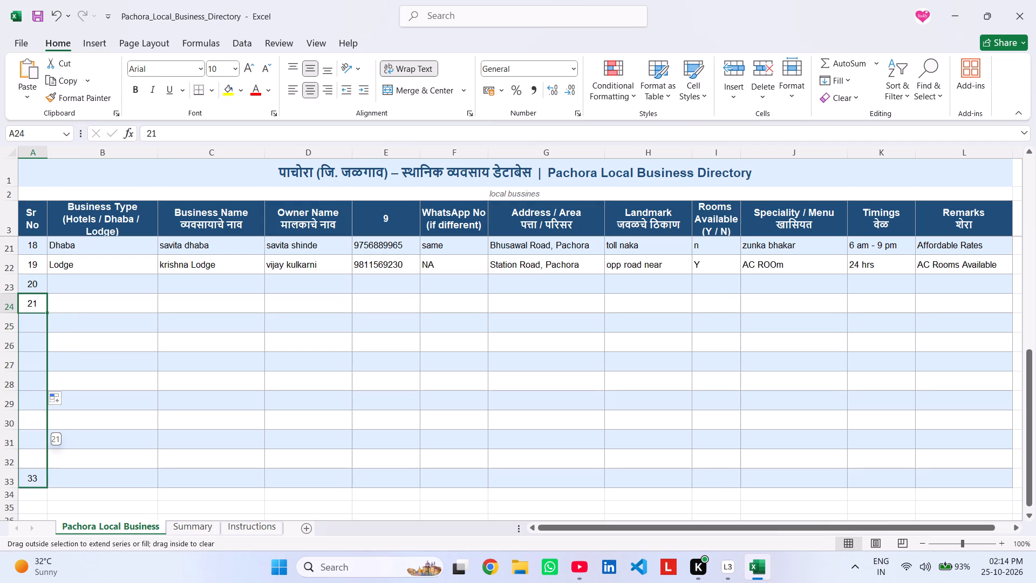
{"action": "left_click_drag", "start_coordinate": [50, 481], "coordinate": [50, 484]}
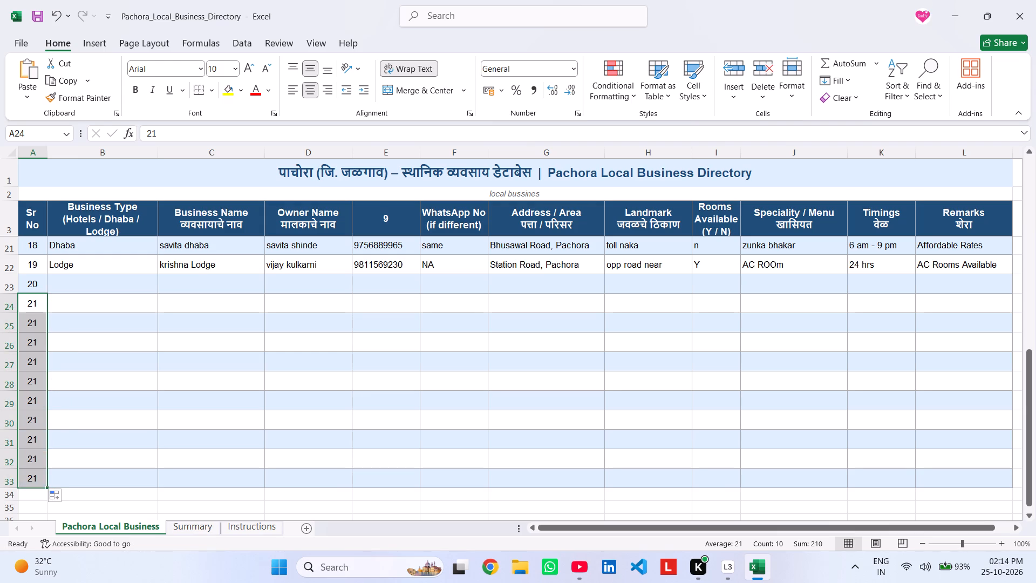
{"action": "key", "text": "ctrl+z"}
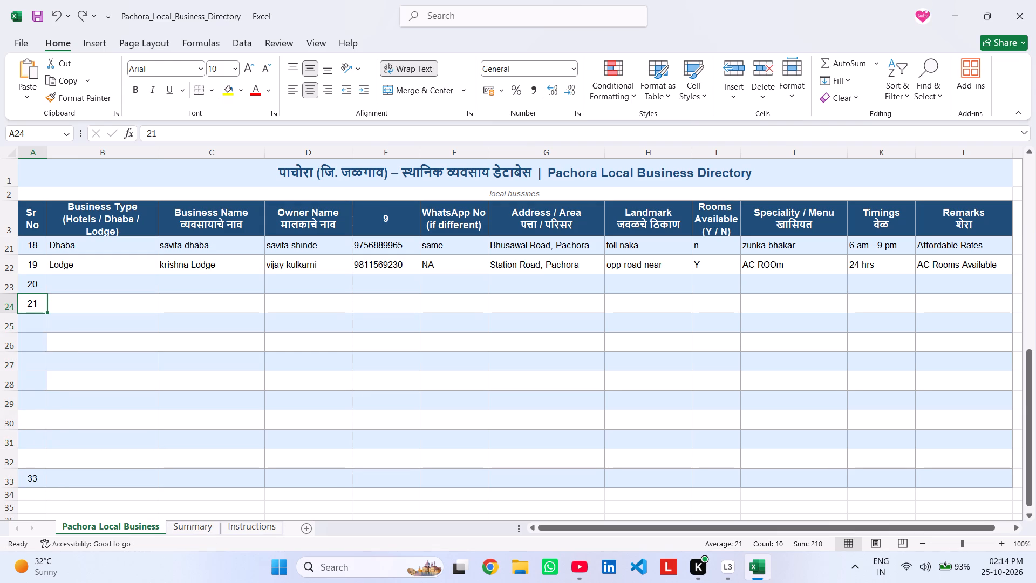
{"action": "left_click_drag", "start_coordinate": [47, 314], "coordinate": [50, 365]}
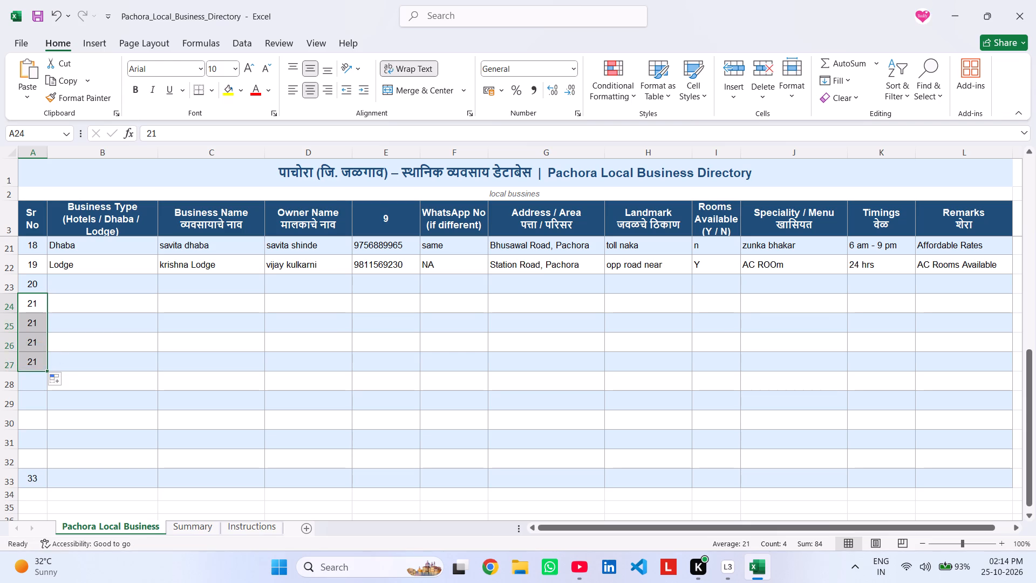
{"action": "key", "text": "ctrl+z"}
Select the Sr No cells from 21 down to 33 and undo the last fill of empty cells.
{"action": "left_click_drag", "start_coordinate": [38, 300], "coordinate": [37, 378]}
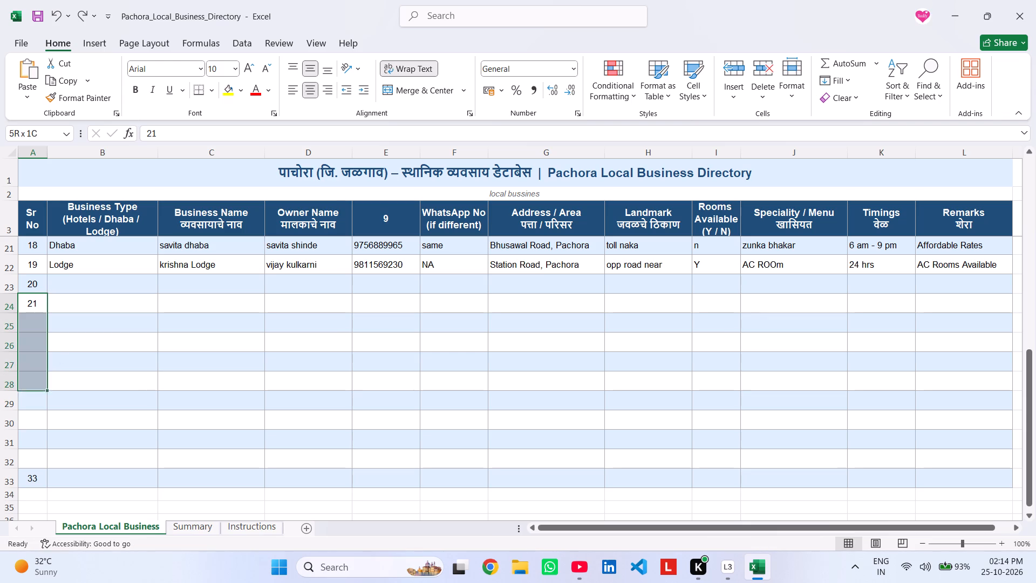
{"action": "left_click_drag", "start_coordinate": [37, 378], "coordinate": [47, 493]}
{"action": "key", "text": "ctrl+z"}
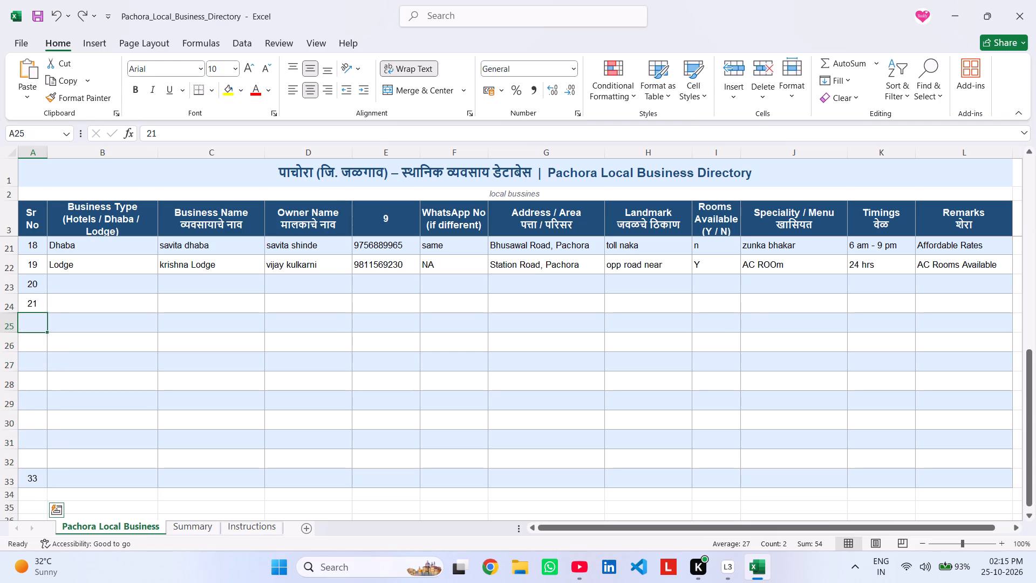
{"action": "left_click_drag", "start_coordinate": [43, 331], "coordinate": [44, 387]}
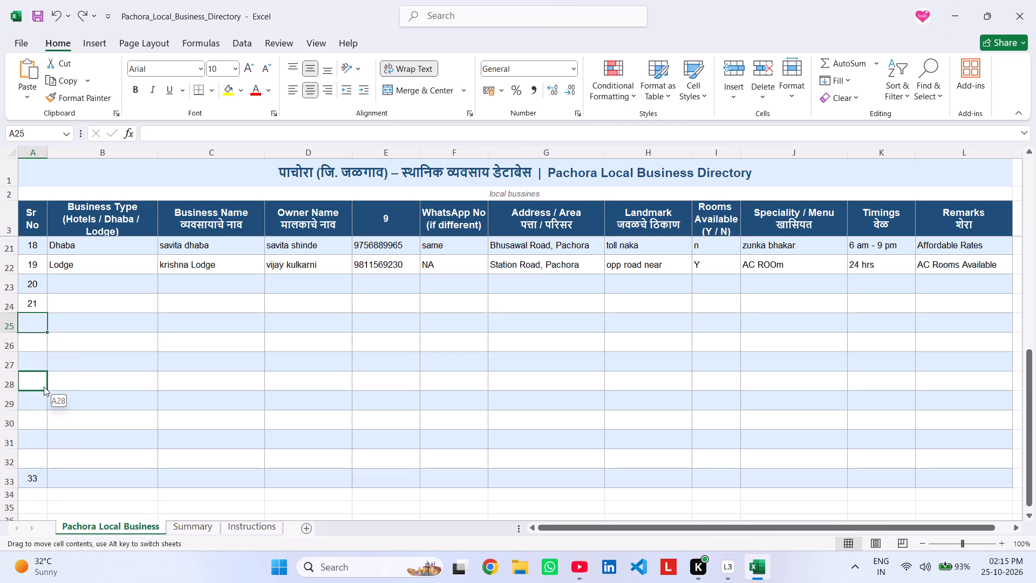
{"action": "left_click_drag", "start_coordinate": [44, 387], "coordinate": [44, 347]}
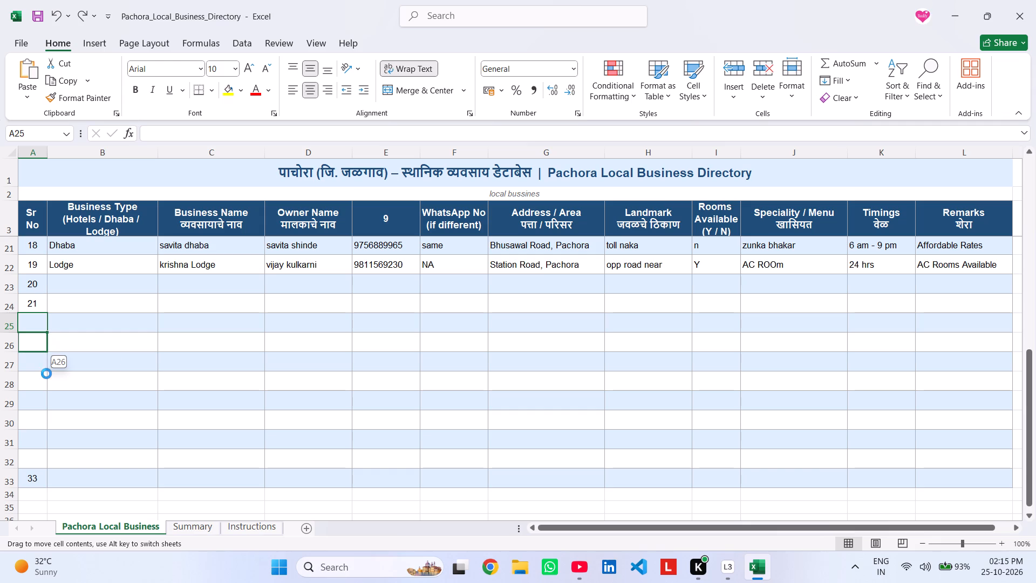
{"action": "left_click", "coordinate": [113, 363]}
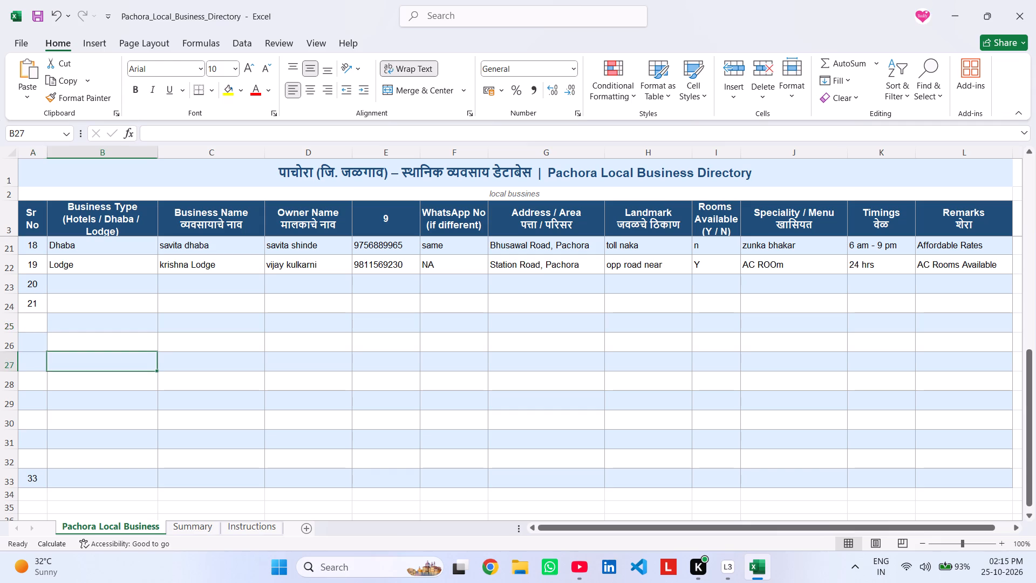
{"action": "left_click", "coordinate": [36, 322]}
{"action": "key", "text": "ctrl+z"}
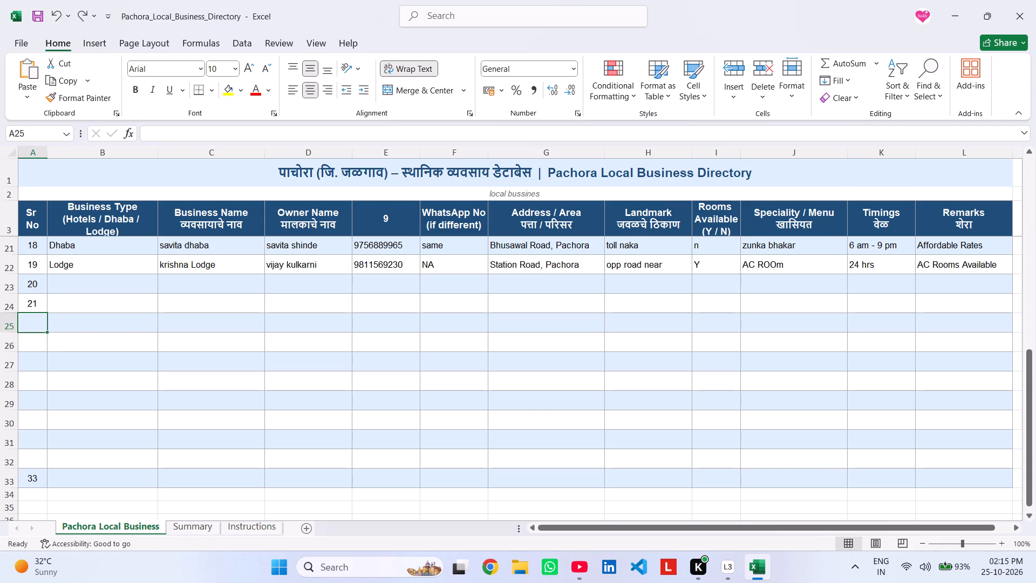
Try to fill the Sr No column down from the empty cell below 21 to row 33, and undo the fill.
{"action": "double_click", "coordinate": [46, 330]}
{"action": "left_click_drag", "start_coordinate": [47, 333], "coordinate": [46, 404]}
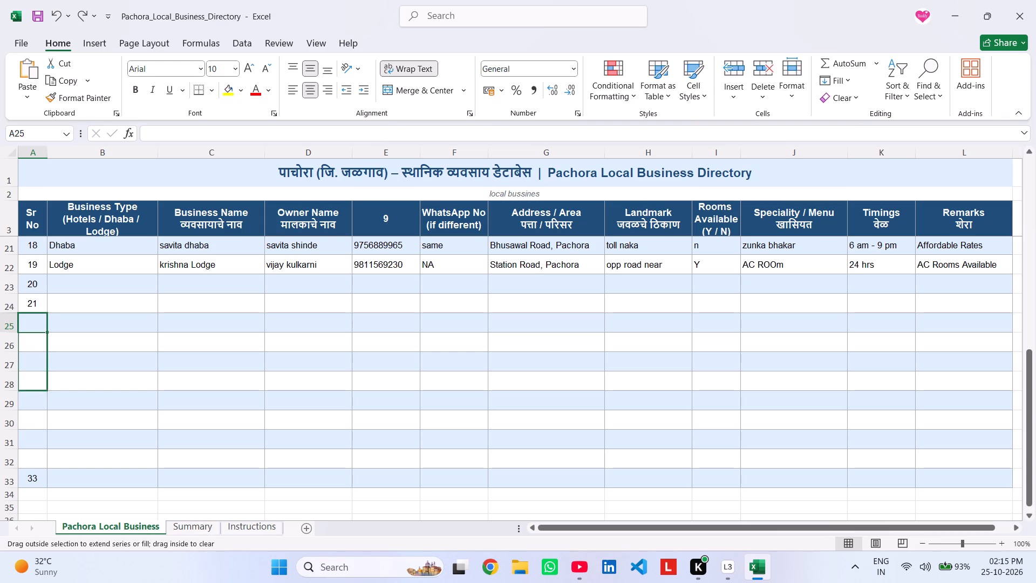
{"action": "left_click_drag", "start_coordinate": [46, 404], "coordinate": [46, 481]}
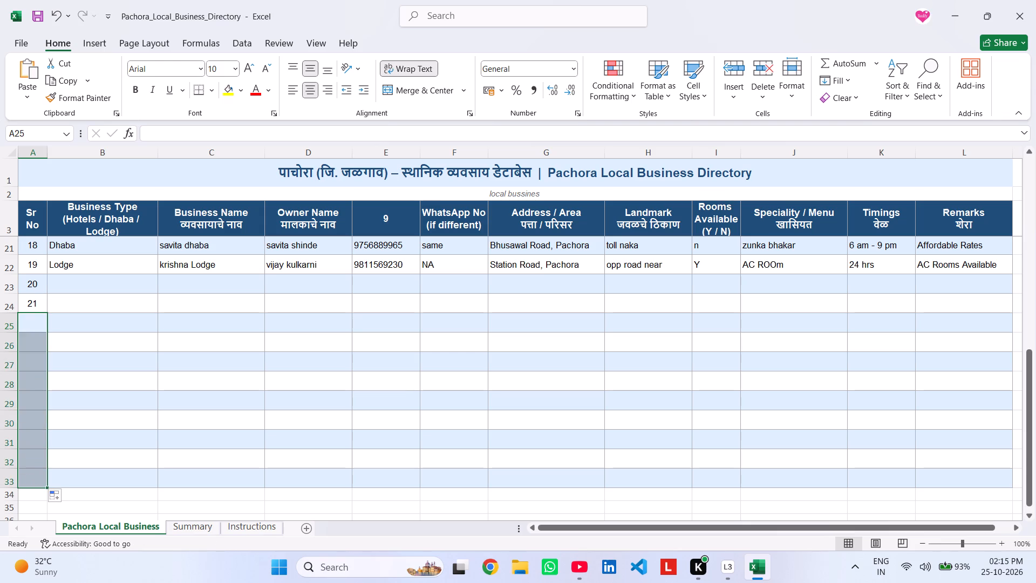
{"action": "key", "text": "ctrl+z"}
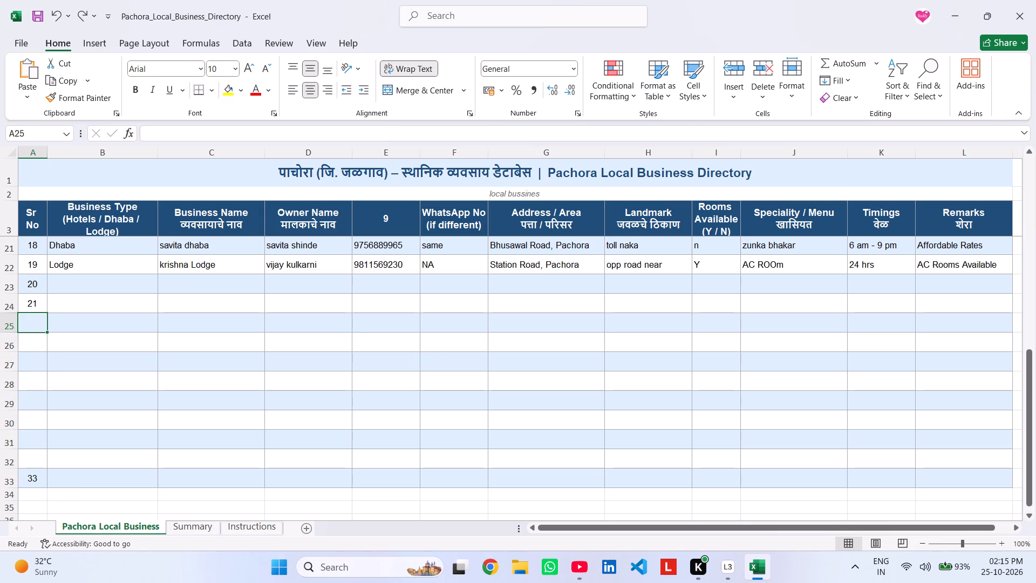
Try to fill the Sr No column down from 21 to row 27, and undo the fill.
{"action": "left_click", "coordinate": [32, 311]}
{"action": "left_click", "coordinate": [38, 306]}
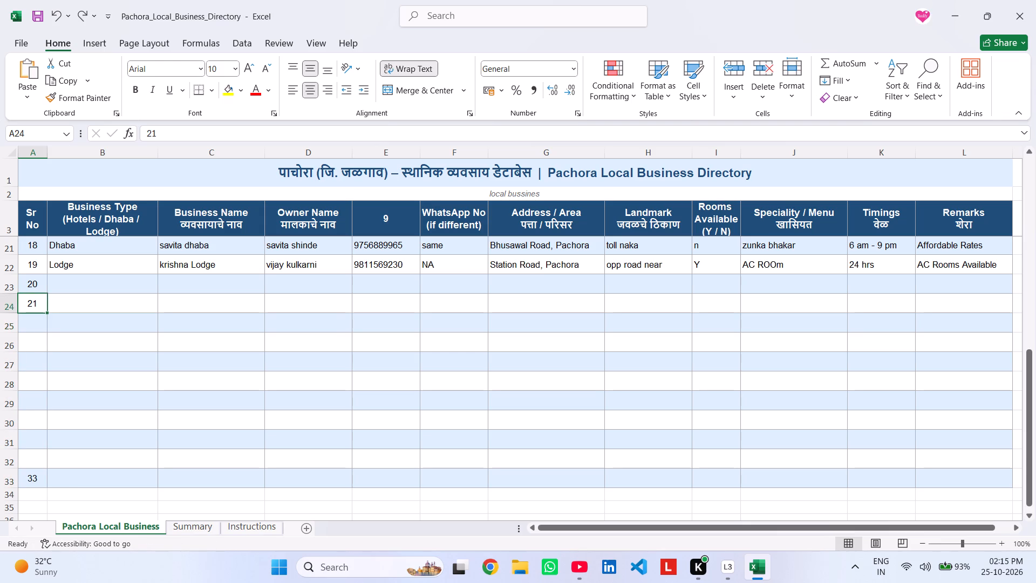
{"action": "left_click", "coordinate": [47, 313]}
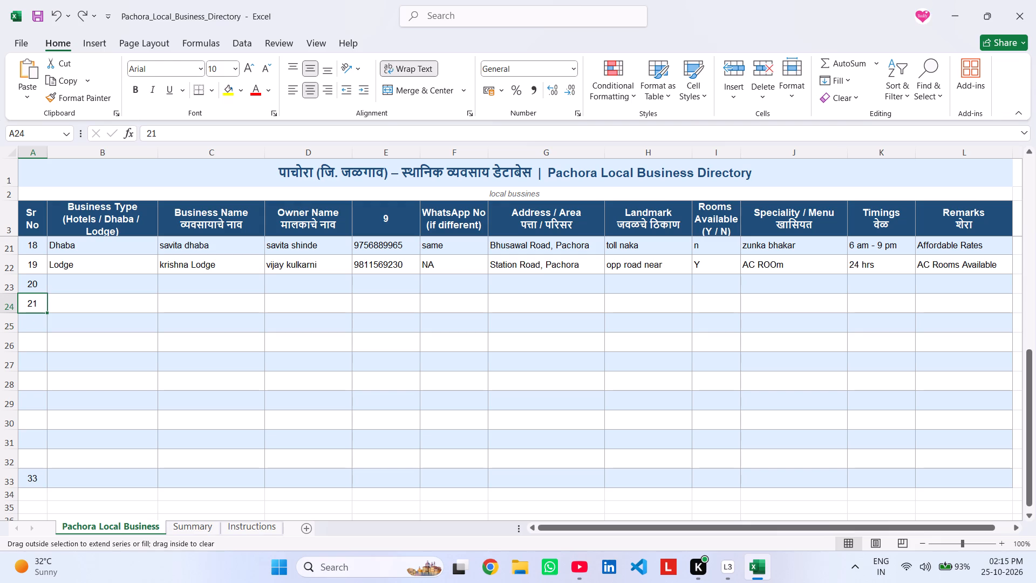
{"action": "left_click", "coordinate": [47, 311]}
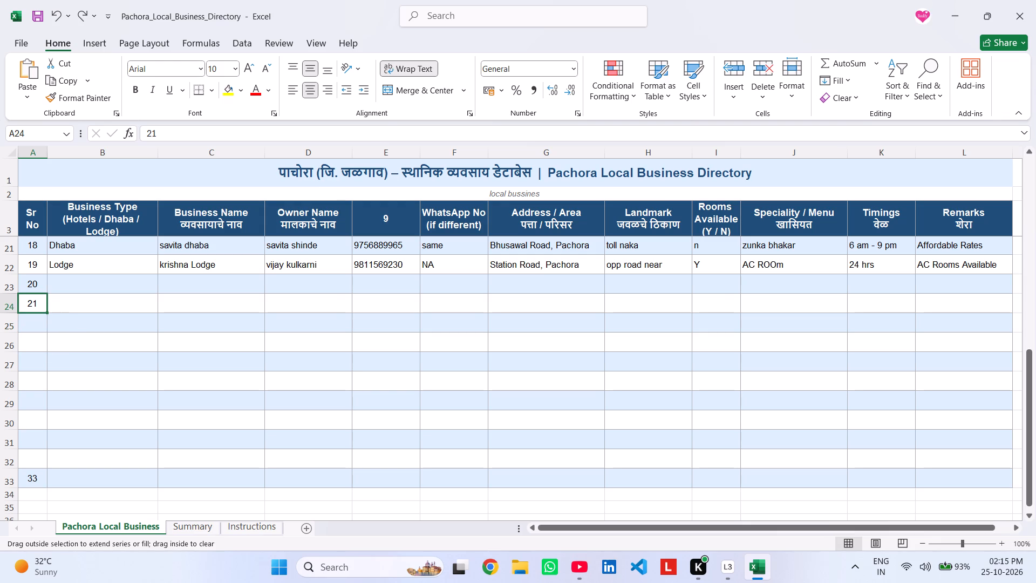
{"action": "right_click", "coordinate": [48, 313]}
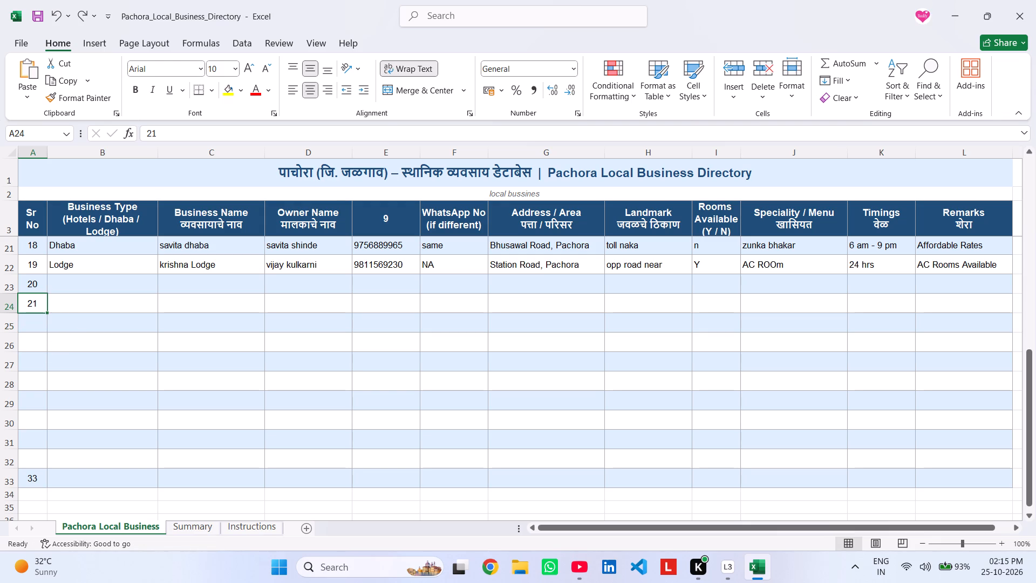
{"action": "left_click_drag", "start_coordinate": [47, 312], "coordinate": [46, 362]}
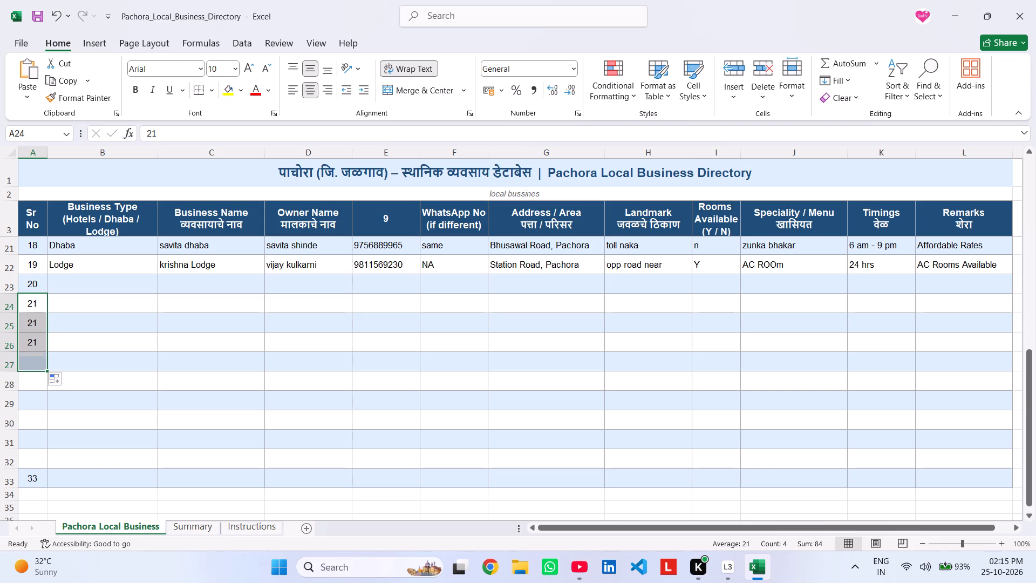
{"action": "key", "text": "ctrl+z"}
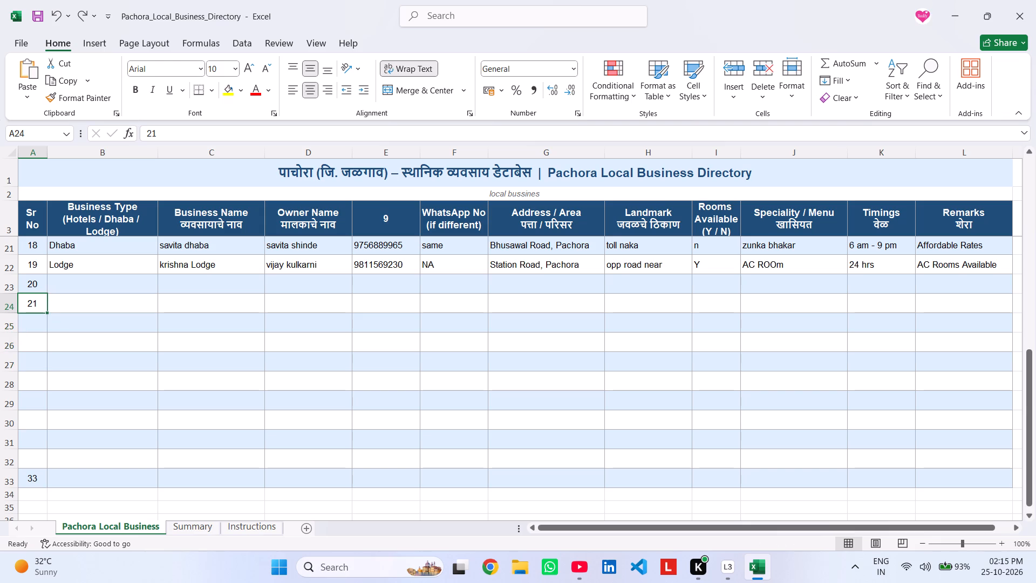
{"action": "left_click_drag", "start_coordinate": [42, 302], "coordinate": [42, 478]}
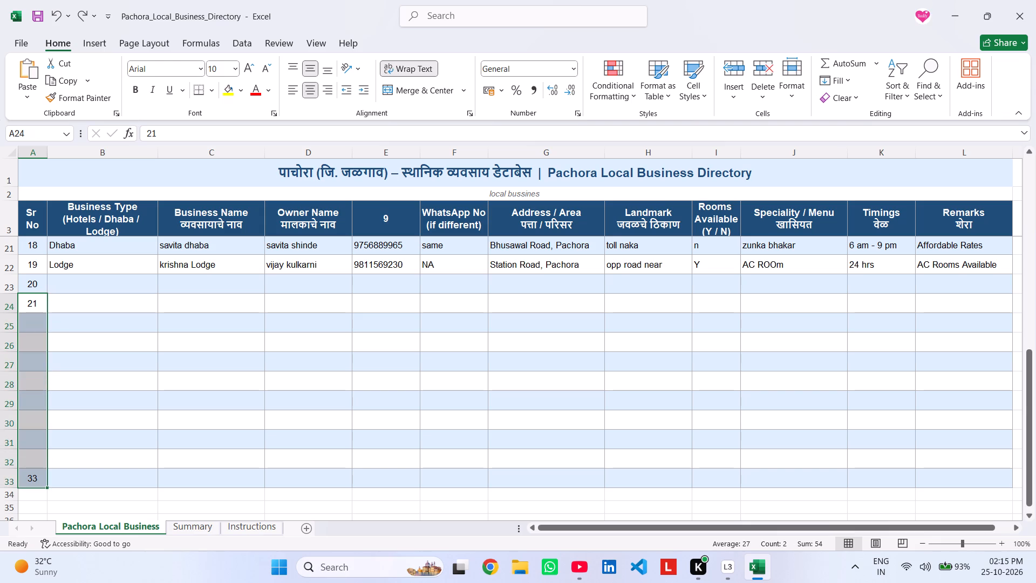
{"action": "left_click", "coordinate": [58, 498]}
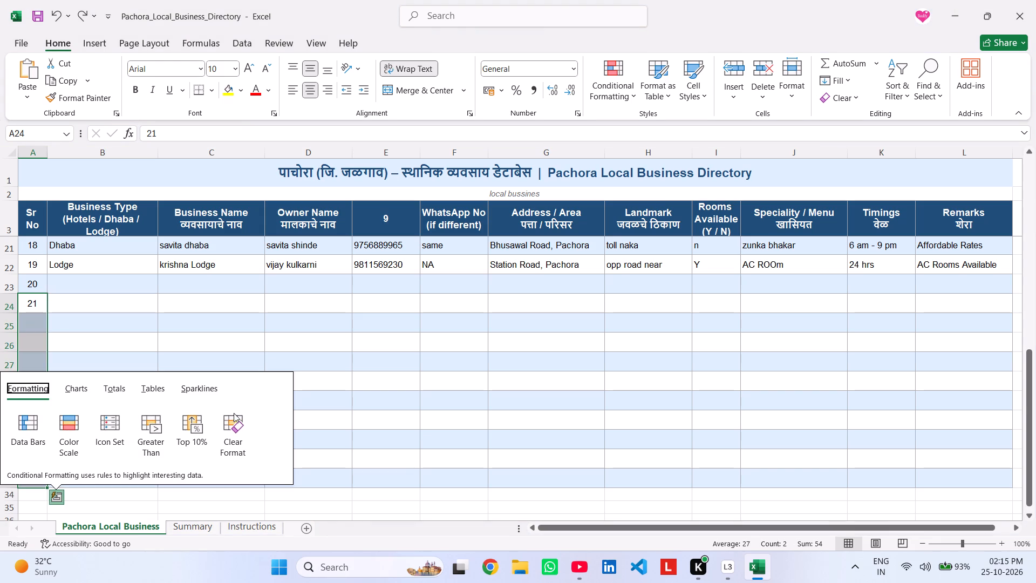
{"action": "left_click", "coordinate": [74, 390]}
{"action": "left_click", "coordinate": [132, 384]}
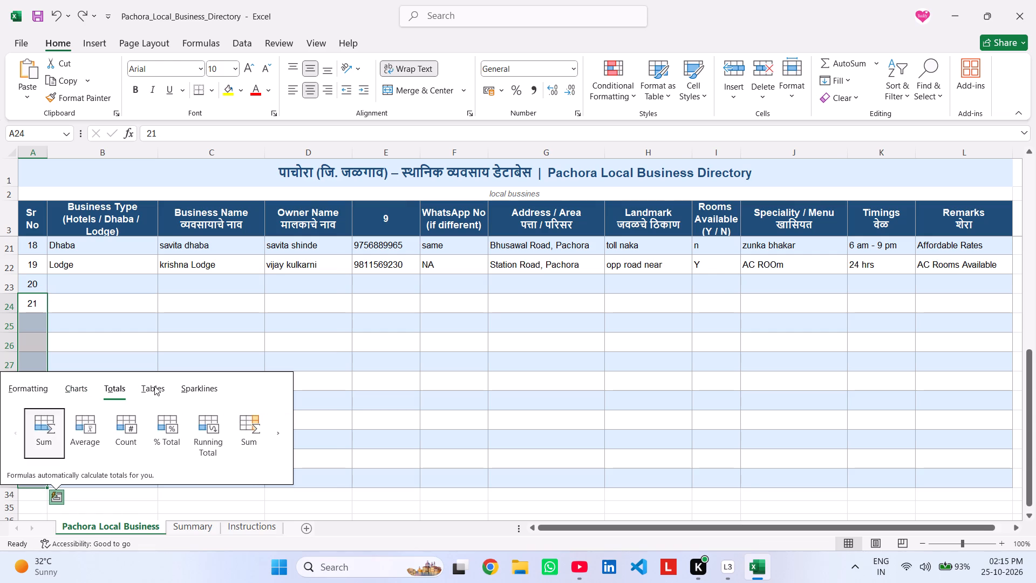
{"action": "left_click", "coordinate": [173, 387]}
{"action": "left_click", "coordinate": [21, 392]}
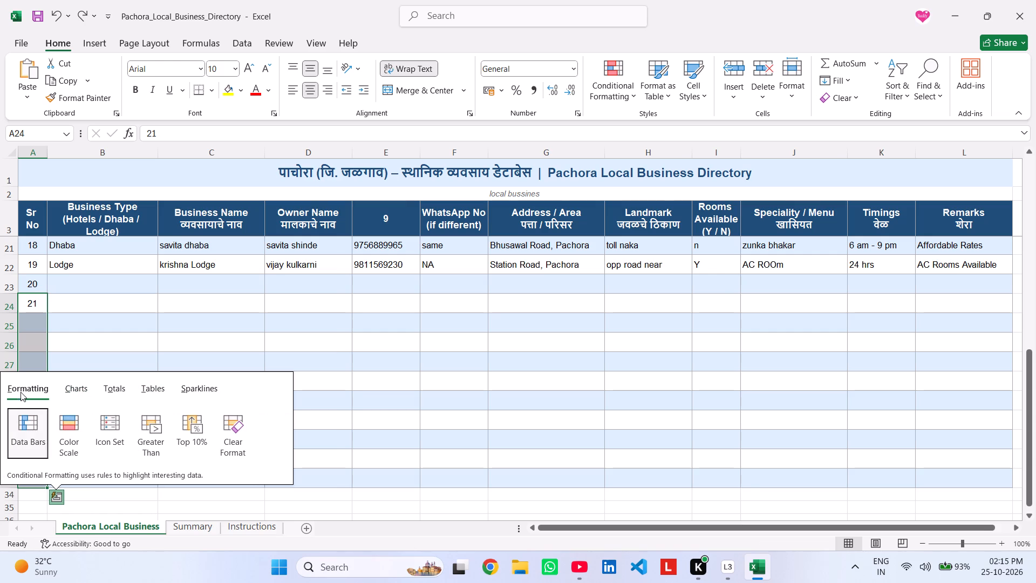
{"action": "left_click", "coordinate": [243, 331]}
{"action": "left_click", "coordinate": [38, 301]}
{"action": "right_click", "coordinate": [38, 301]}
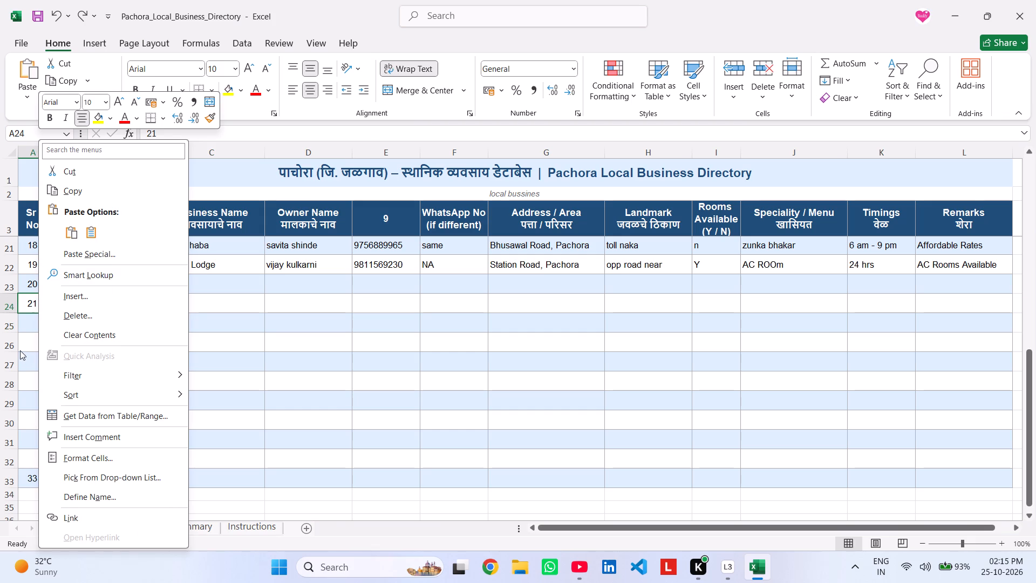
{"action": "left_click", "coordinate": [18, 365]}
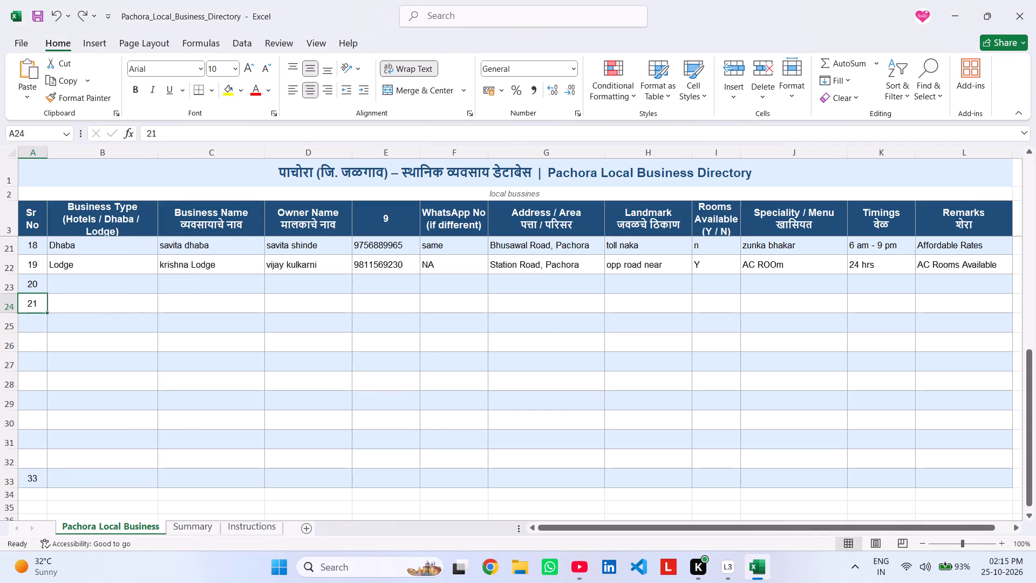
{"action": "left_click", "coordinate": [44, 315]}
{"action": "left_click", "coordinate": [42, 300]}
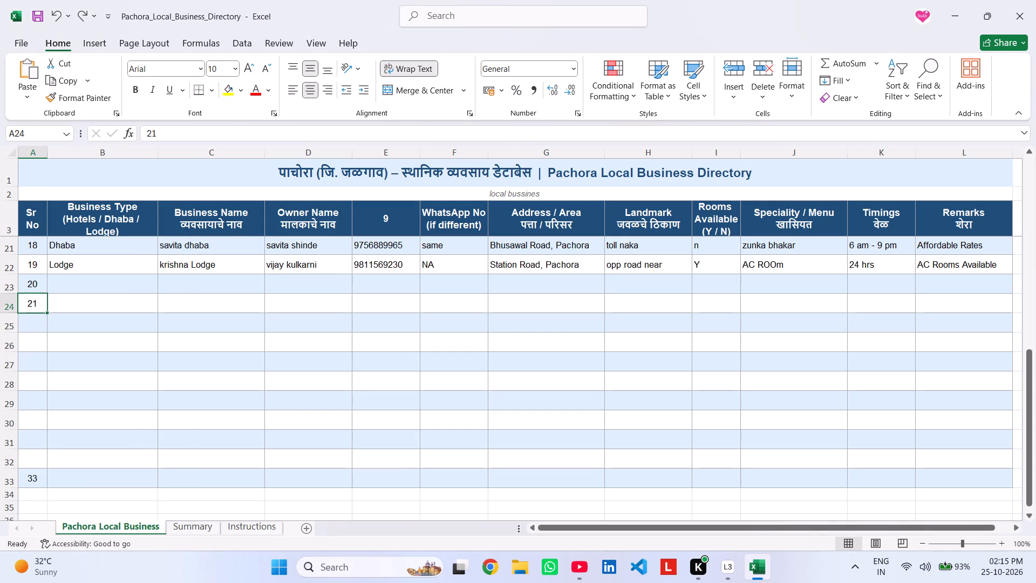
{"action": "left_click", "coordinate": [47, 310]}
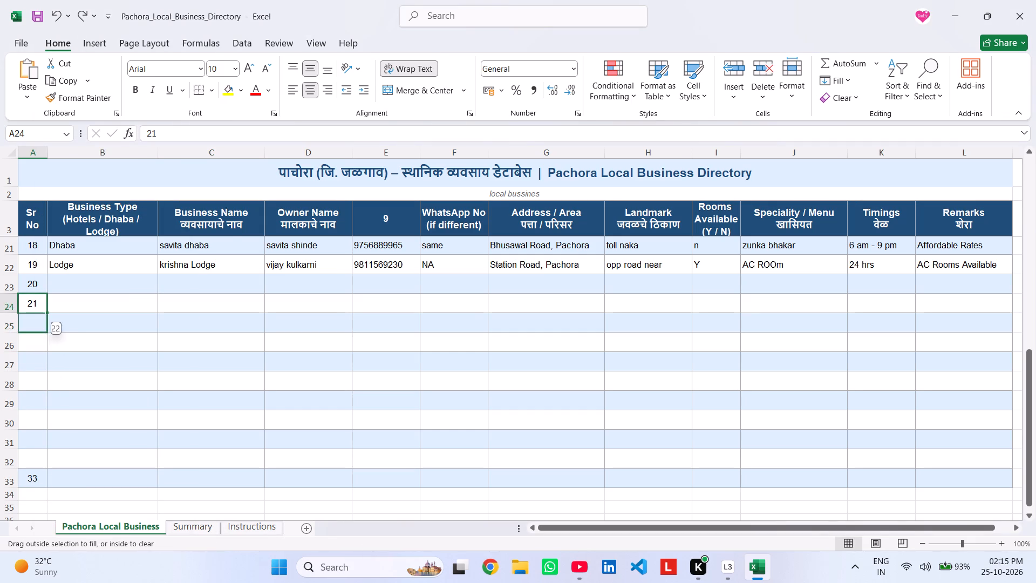
Enter Sr No 22, 23, 24, 25 and 26 in rows 25 to 29, directly below 21.
{"action": "left_click", "coordinate": [39, 332]}
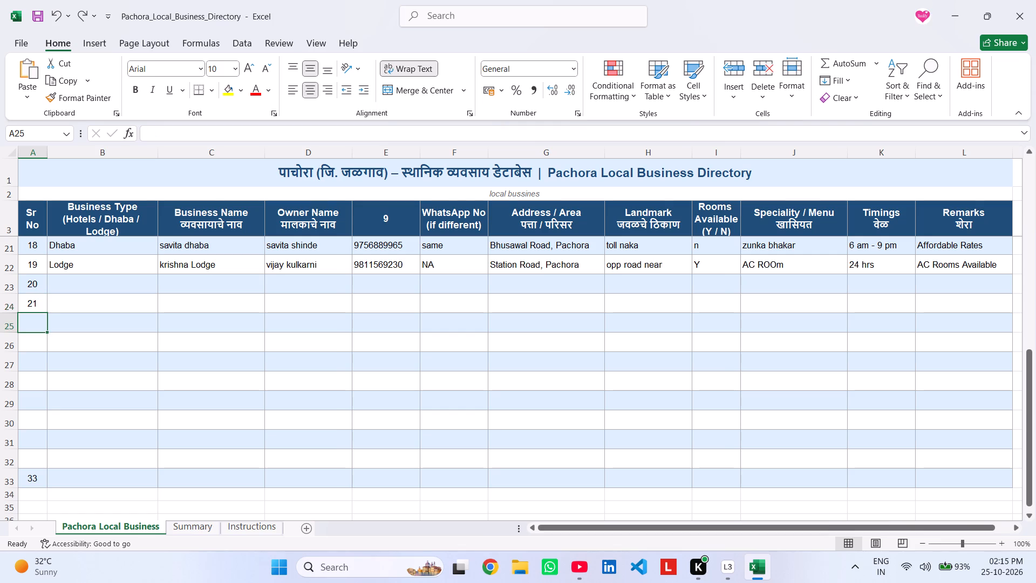
{"action": "type", "text": "22"}
{"action": "left_click", "coordinate": [39, 332]}
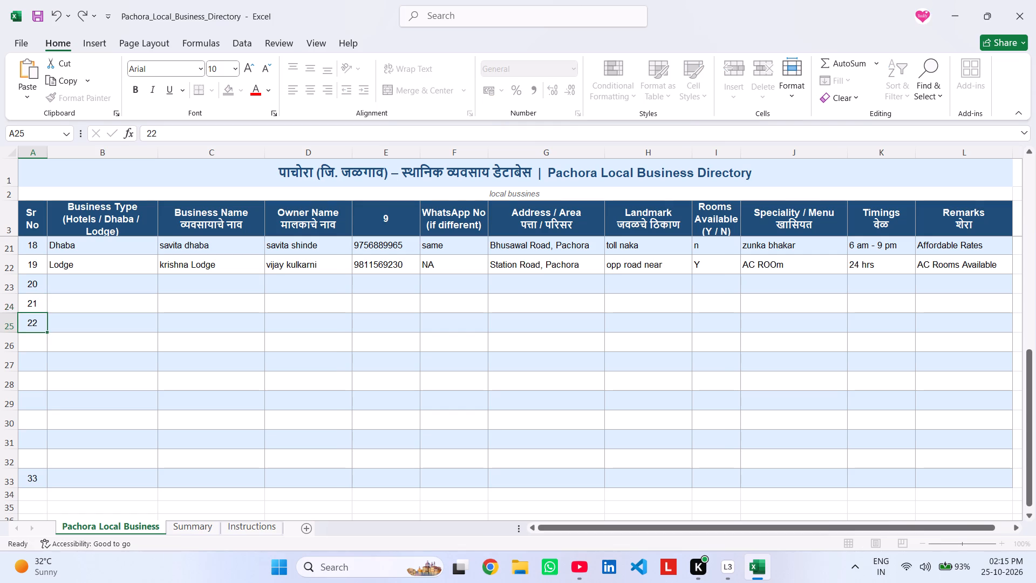
{"action": "key", "text": "Down"}
{"action": "type", "text": "23"}
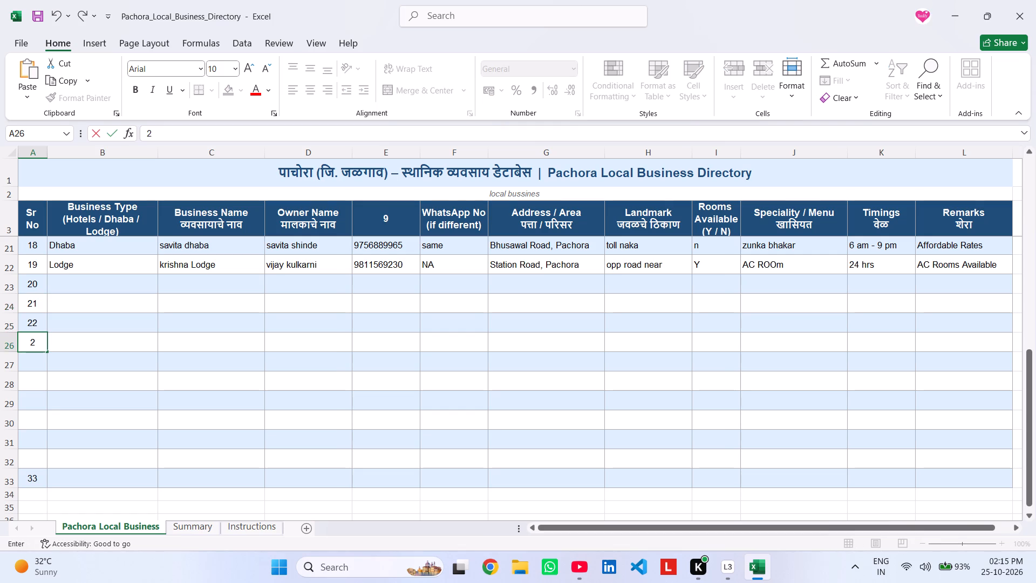
{"action": "key", "text": "Down"}
{"action": "key", "text": "2"}
{"action": "key", "text": "4"}
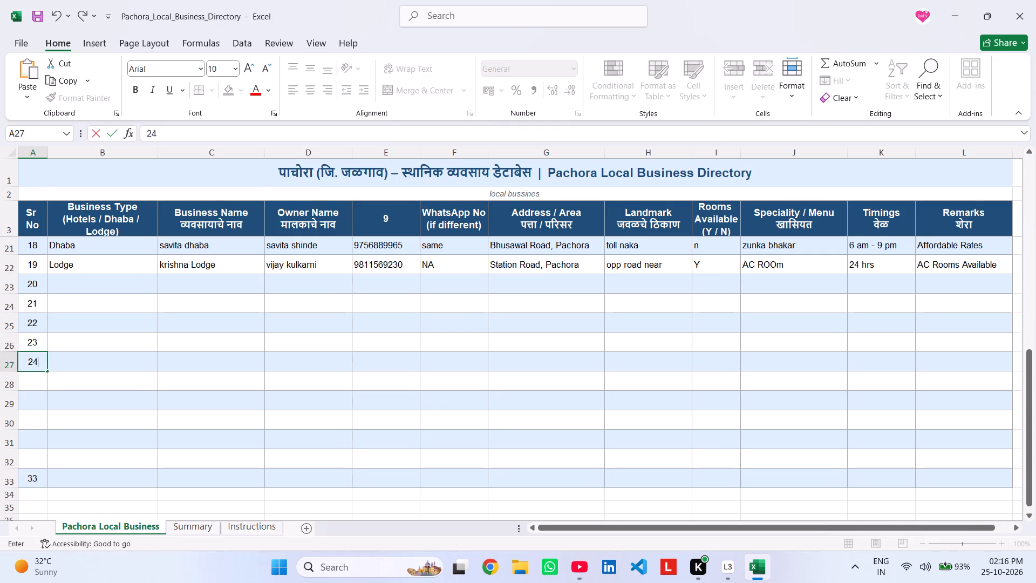
{"action": "key", "text": "Down"}
{"action": "type", "text": "25"}
{"action": "key", "text": "Down"}
{"action": "type", "text": "26"}
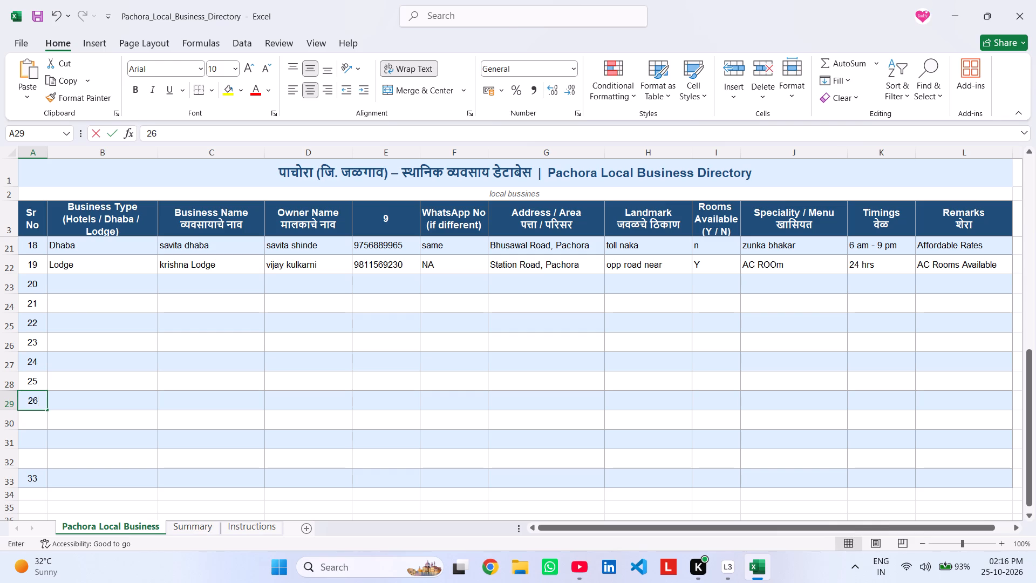
{"action": "key", "text": "Down"}
{"action": "right_click", "coordinate": [39, 332]}
{"action": "key", "text": "2"}
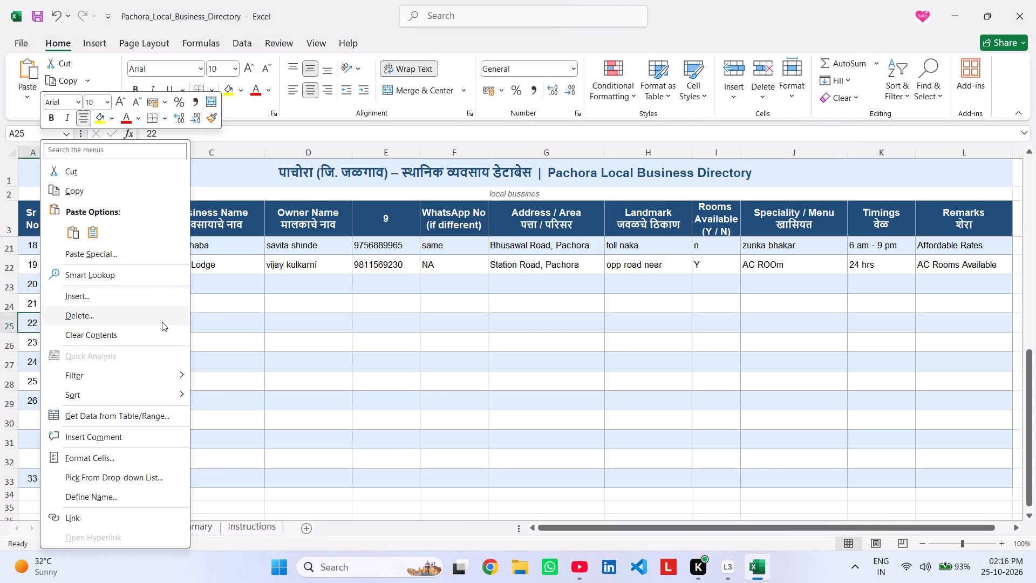
{"action": "left_click", "coordinate": [238, 335]}
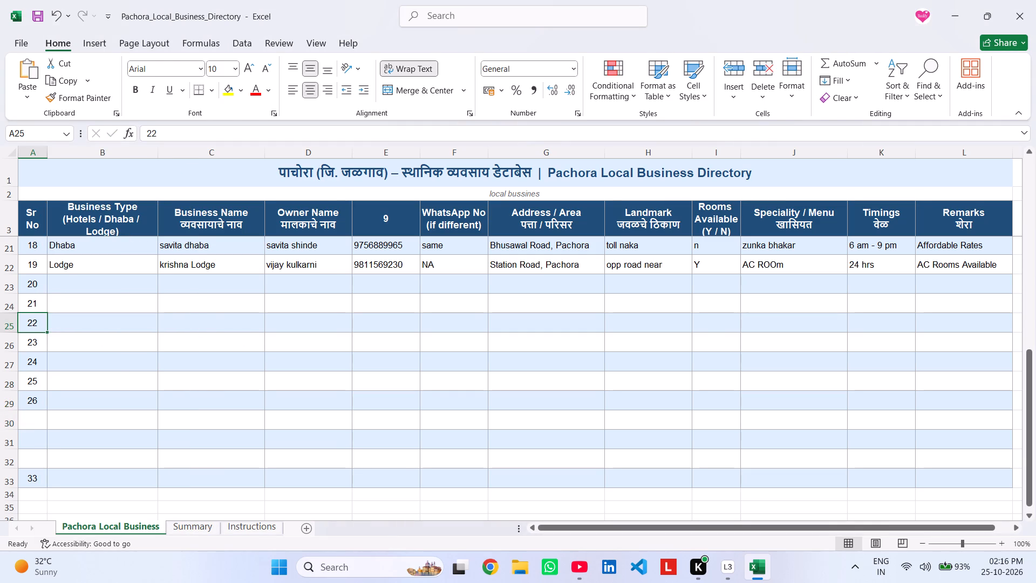
Enter Sr No 27, 28 and 29 in rows 30 to 32, and replace the number in row 33 with 30.
{"action": "left_click", "coordinate": [34, 417]}
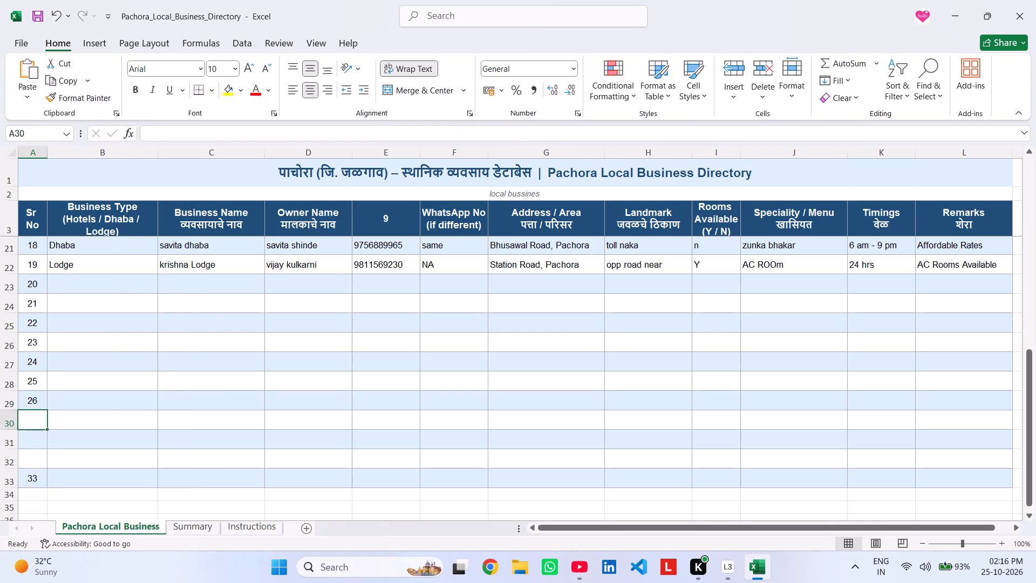
{"action": "type", "text": "27"}
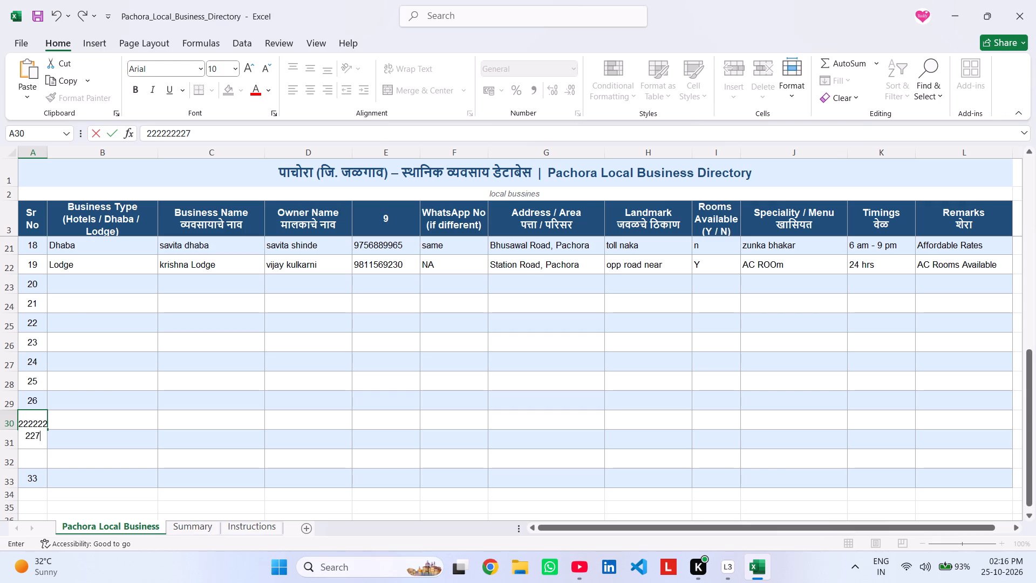
{"action": "key", "text": "ctrl+z"}
{"action": "type", "text": "27"}
{"action": "key", "text": "Down"}
{"action": "type", "text": "28"}
{"action": "key", "text": "Down"}
{"action": "type", "text": "29"}
{"action": "key", "text": "Down"}
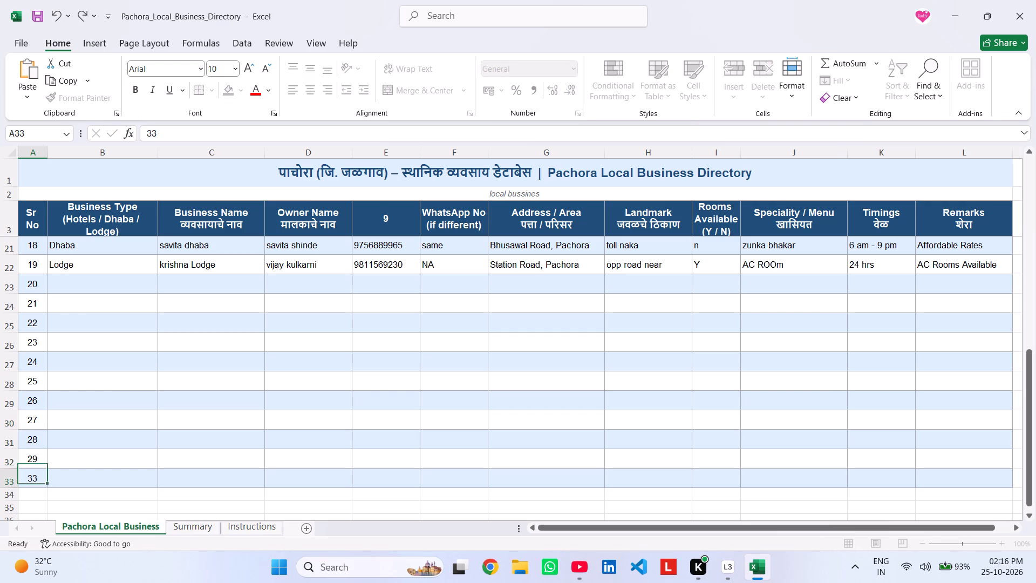
{"action": "key", "text": "9"}
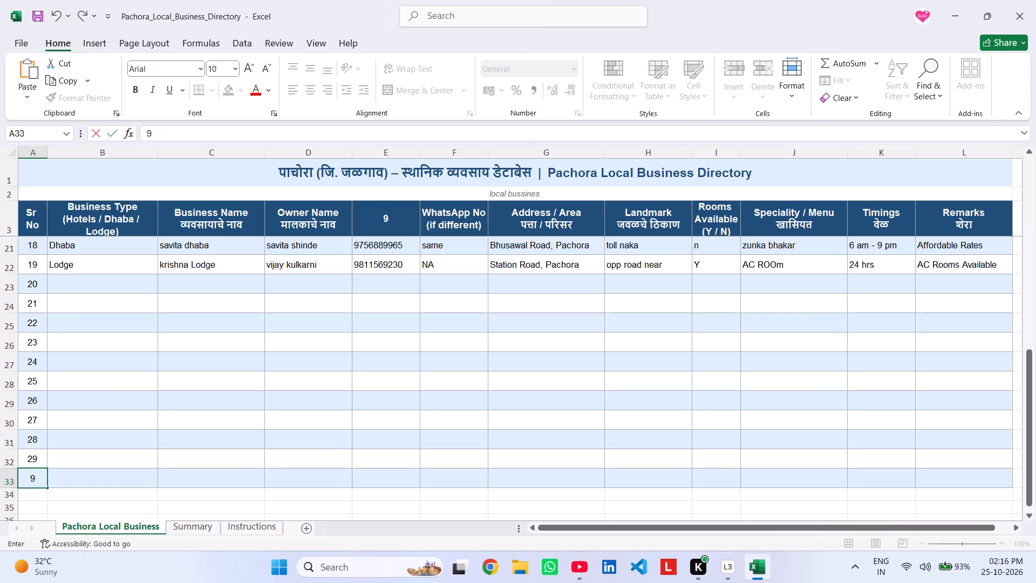
{"action": "key", "text": "BackSpace"}
{"action": "type", "text": "30"}
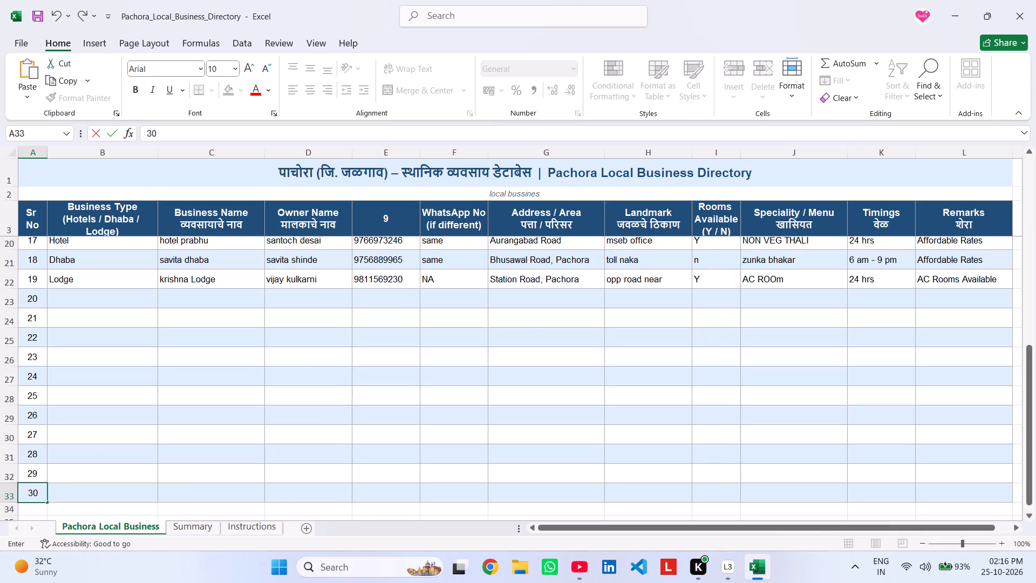
In the row for Sr No 20, enter the business type restaurment and the business name bhau ji.
{"action": "left_click", "coordinate": [84, 296]}
{"action": "double_click", "coordinate": [84, 296]}
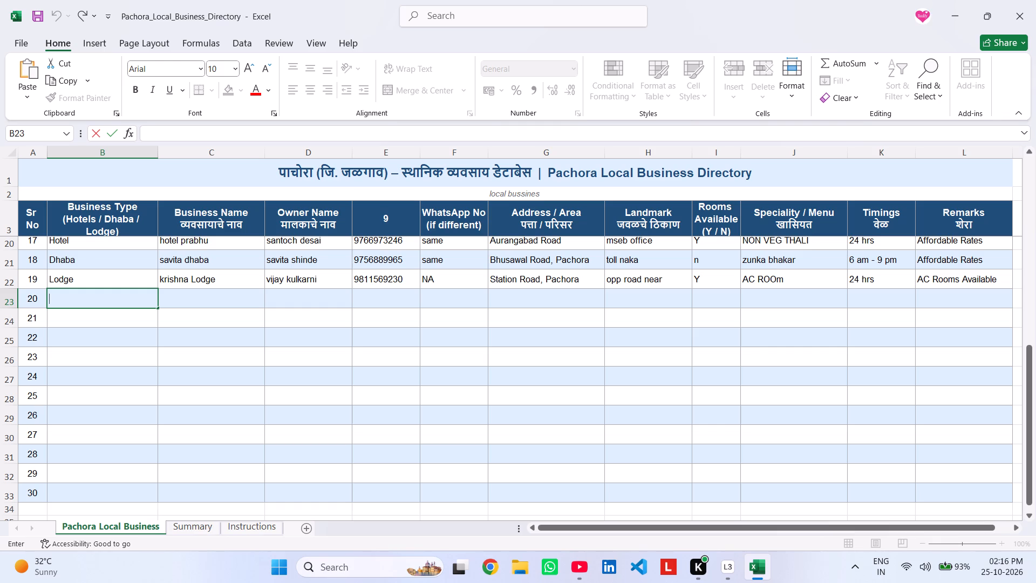
{"action": "key", "text": "r"}
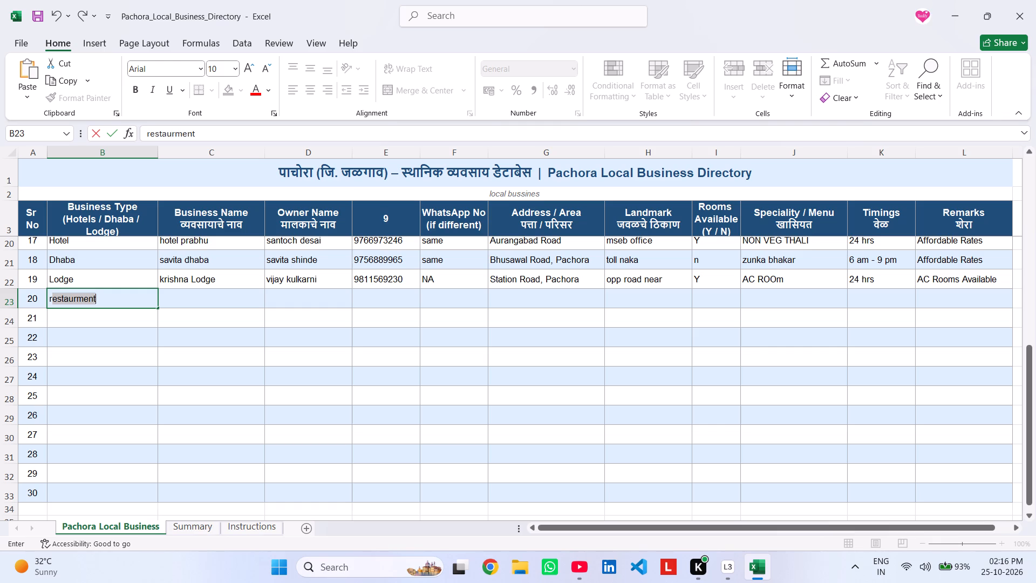
{"action": "key", "text": "Tab"}
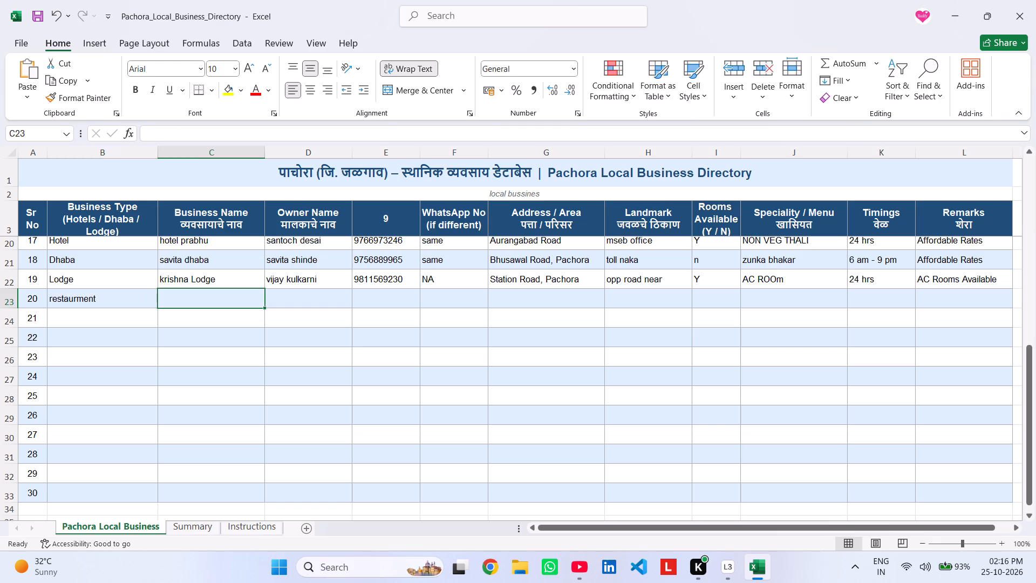
{"action": "type", "text": "bhau ji"}
{"action": "key", "text": "space"}
{"action": "key", "text": "Tab"}
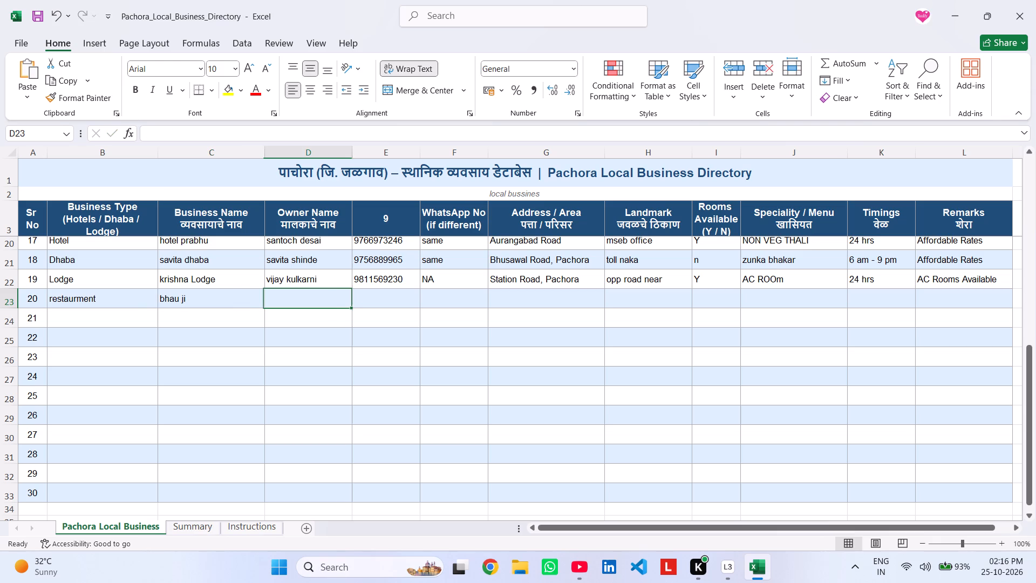